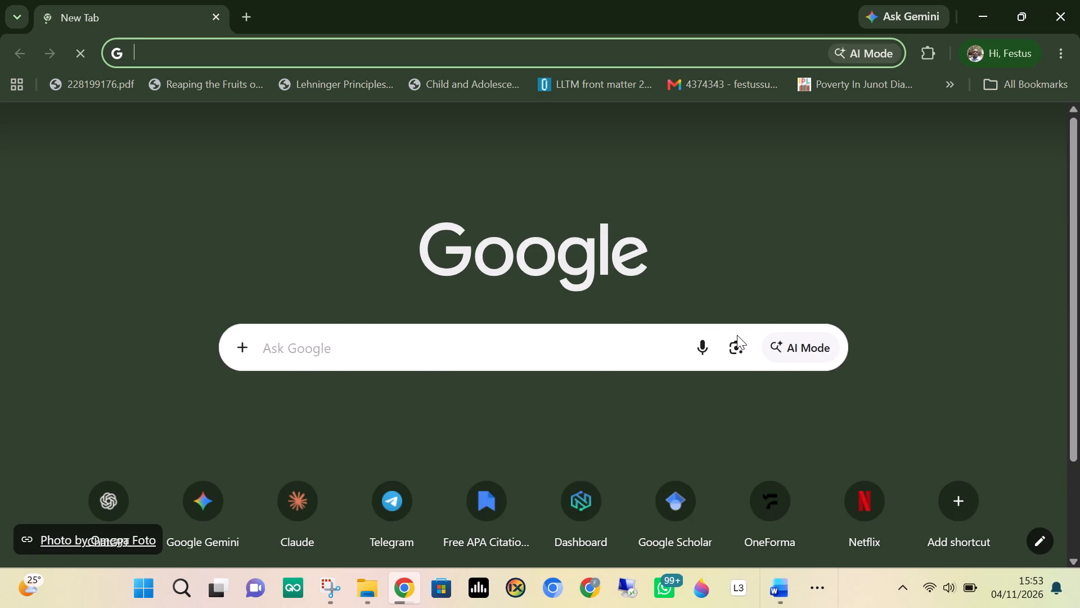
Open the 123Movies website at ww8.123moviesfree.net from the address suggestions for 123.
{"action": "type", "text": "23"}
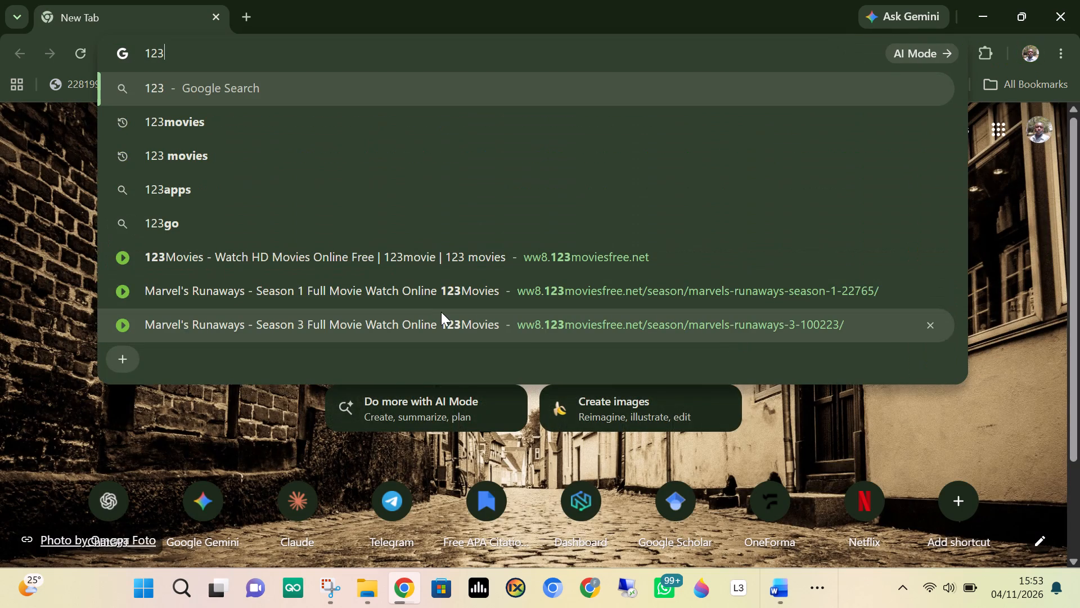
{"action": "left_click", "coordinate": [237, 262]}
Open terac.com in a new browser tab and keep that tab in front.
{"action": "left_click", "coordinate": [249, 15]}
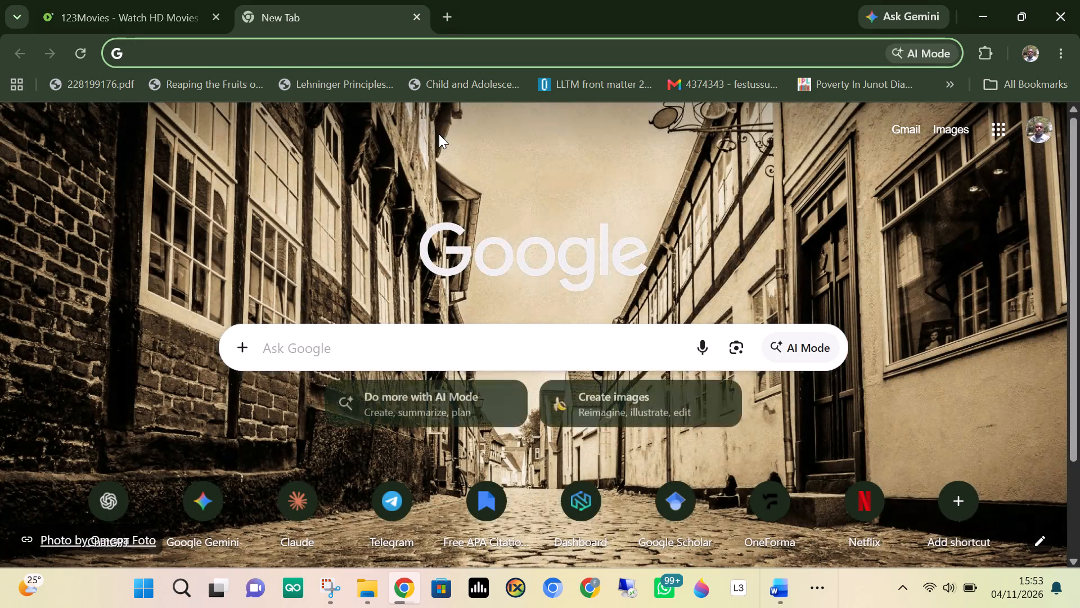
{"action": "type", "text": "TER"}
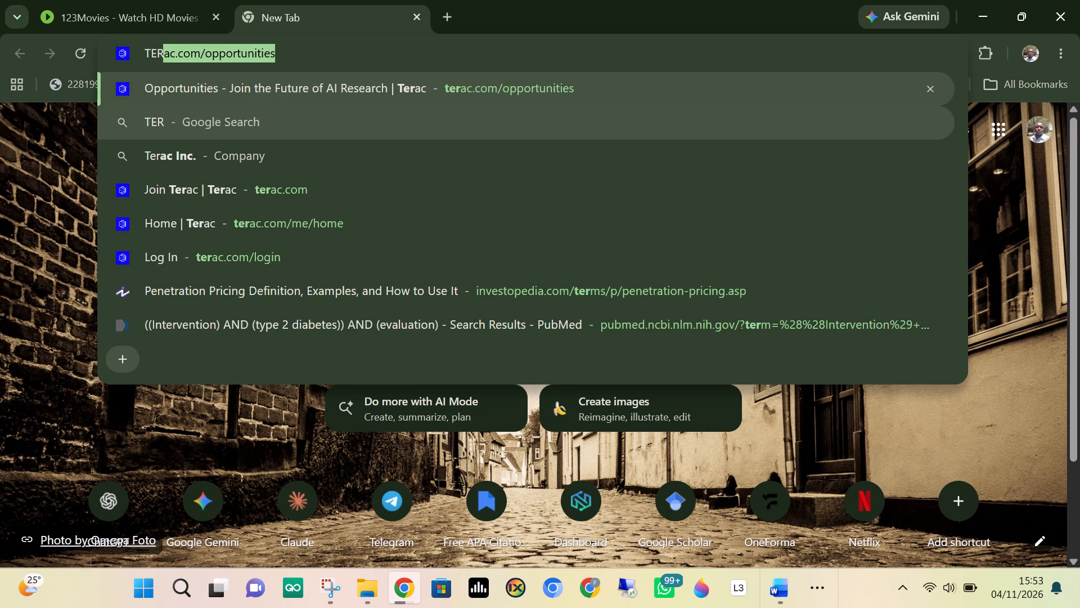
{"action": "left_click", "coordinate": [295, 198]}
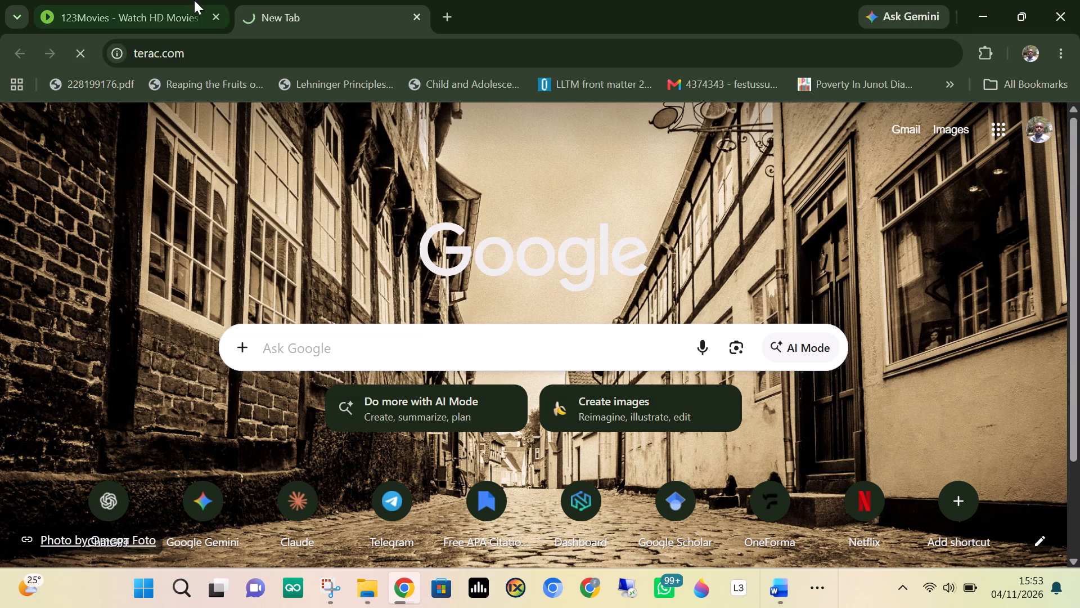
{"action": "left_click", "coordinate": [194, 0]}
{"action": "left_click", "coordinate": [283, 0]}
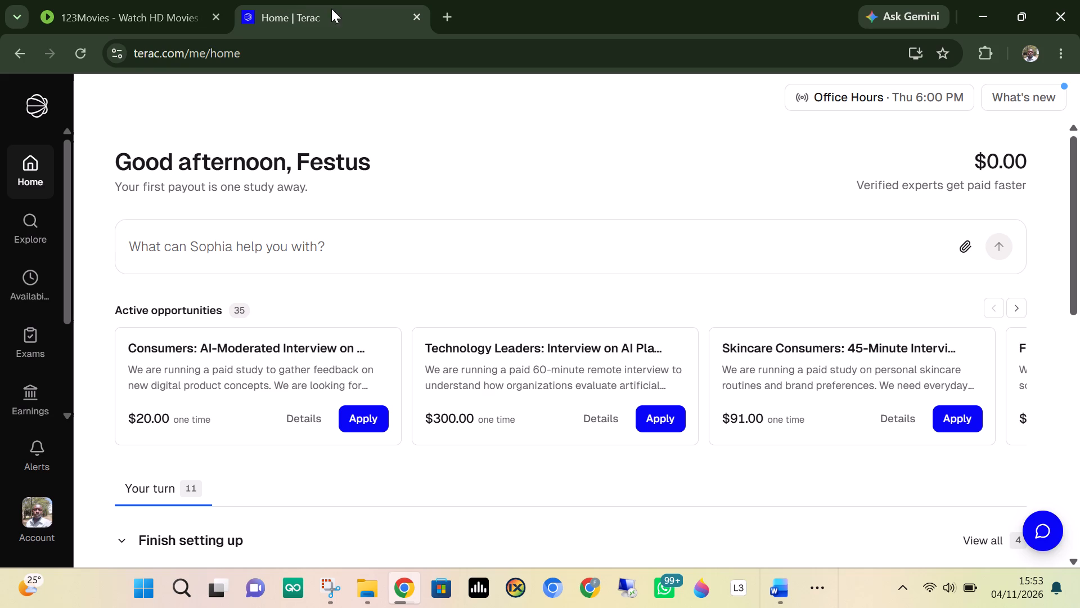
Browse the active opportunities on the Terac home page, checking their titles and pay rates.
{"action": "scroll", "coordinate": [639, 412], "scroll_direction": "left", "scroll_amount": 3}
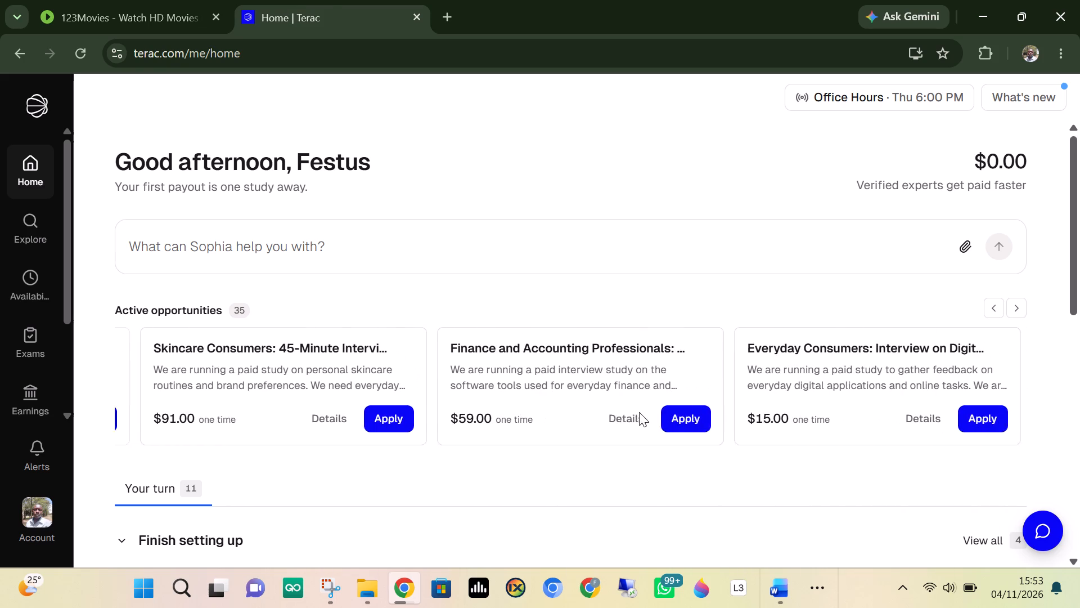
{"action": "scroll", "coordinate": [639, 412], "scroll_direction": "left", "scroll_amount": 2}
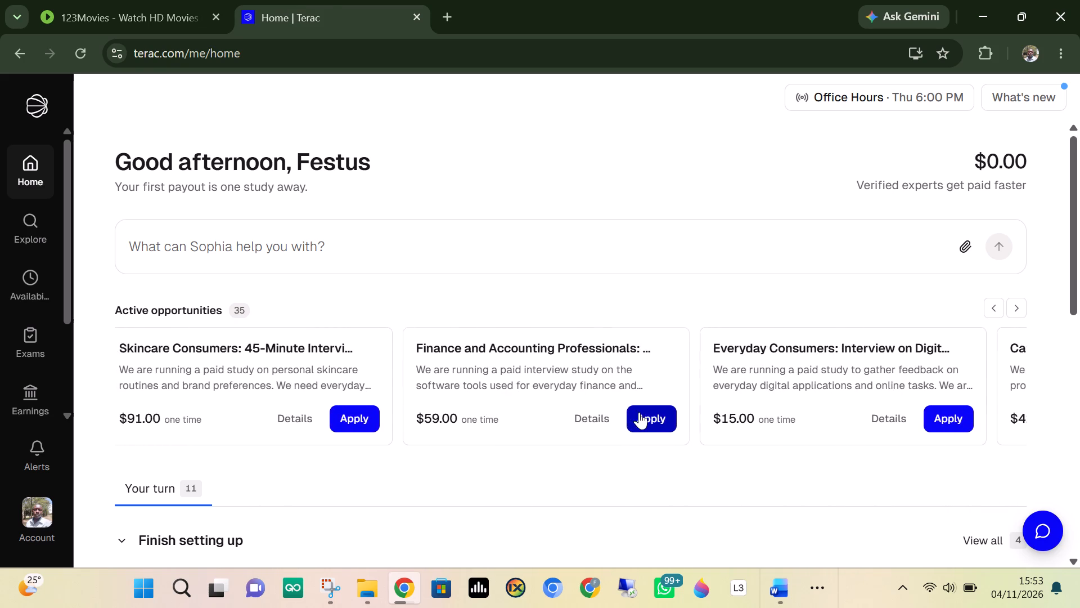
{"action": "scroll", "coordinate": [639, 412], "scroll_direction": "left", "scroll_amount": 1}
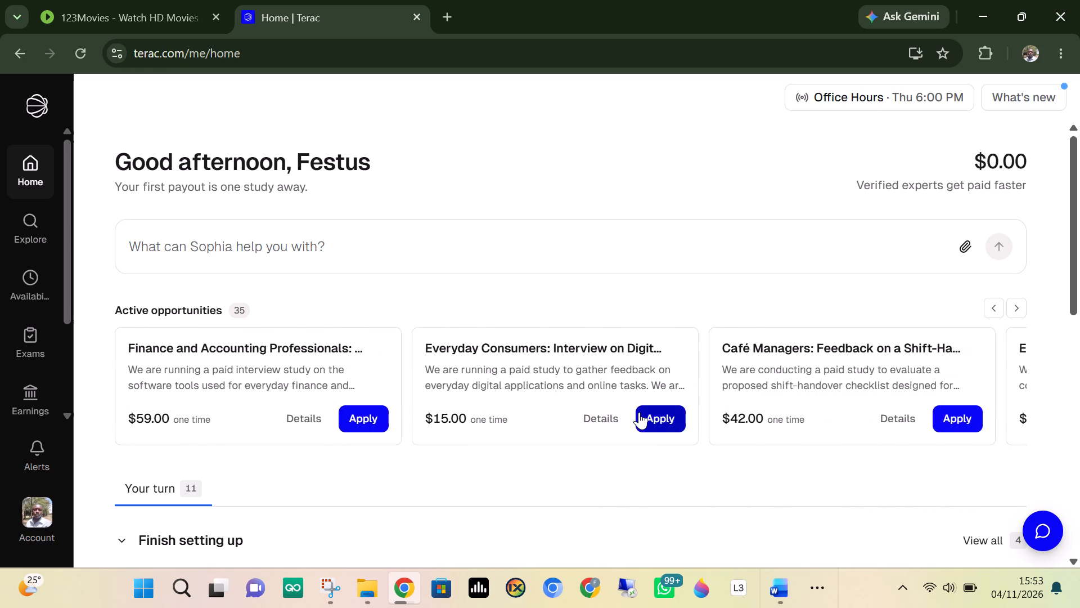
{"action": "scroll", "coordinate": [639, 412], "scroll_direction": "left", "scroll_amount": 2}
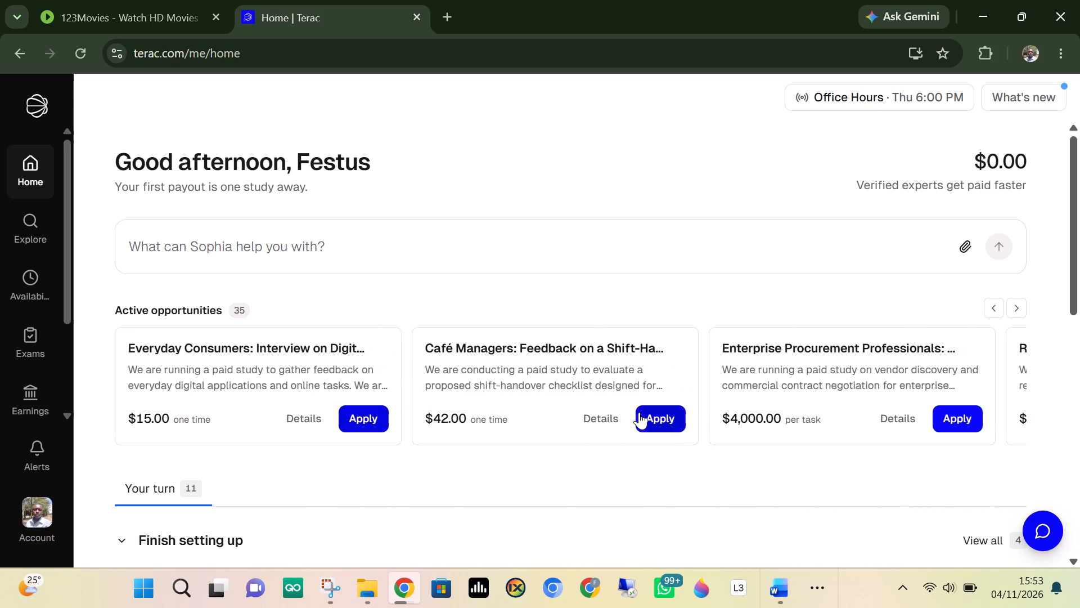
{"action": "scroll", "coordinate": [639, 412], "scroll_direction": "left", "scroll_amount": 3}
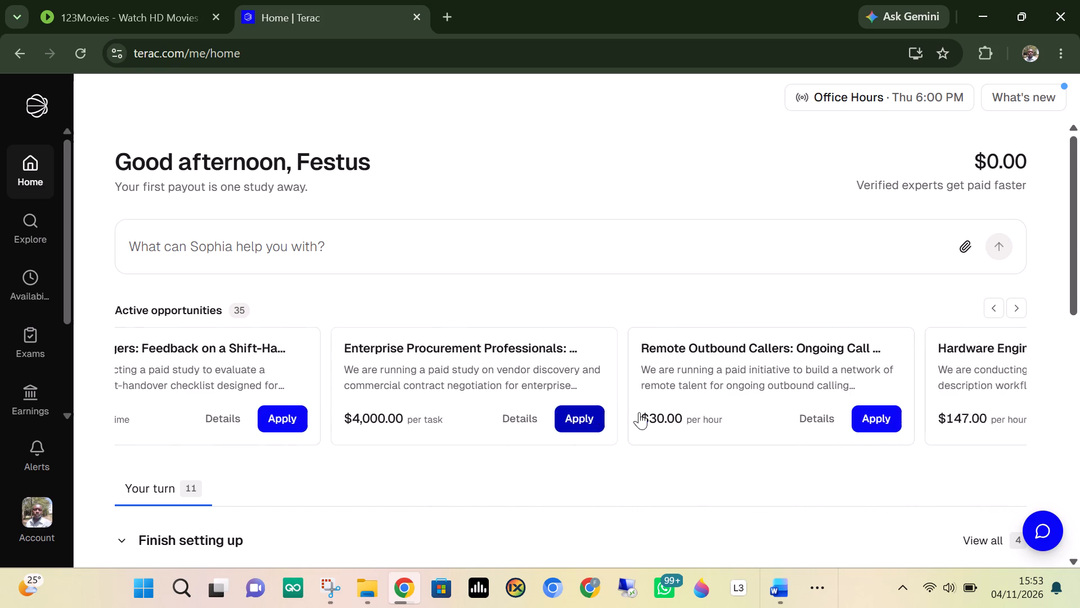
{"action": "scroll", "coordinate": [639, 412], "scroll_direction": "left", "scroll_amount": 2}
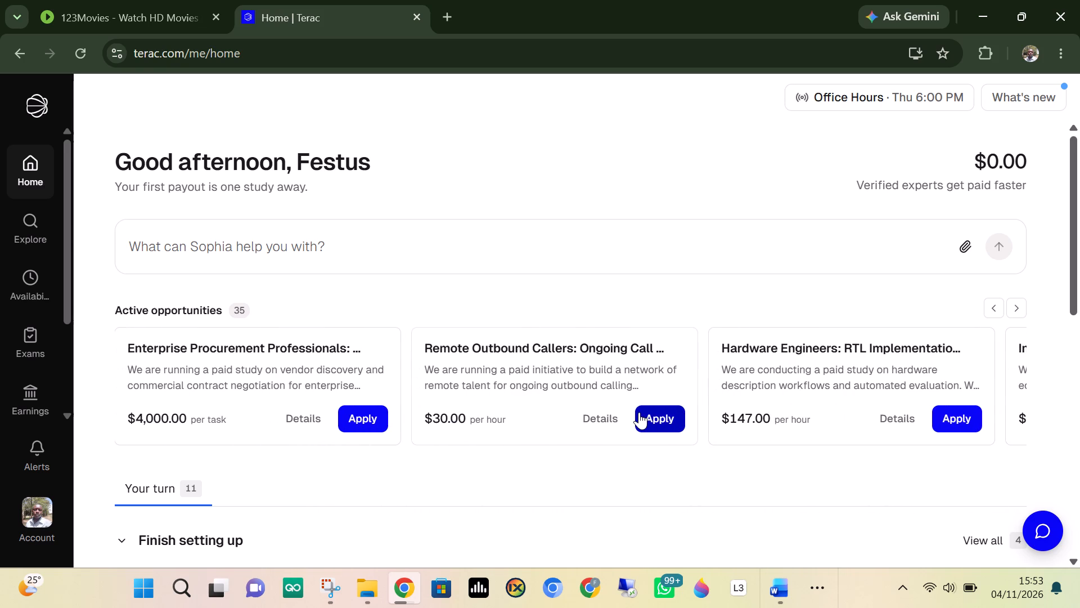
Open the Remote Outbound Callers: Ongoing Call Campaigns opportunity, read its full description, and close it.
{"action": "left_click", "coordinate": [666, 412]}
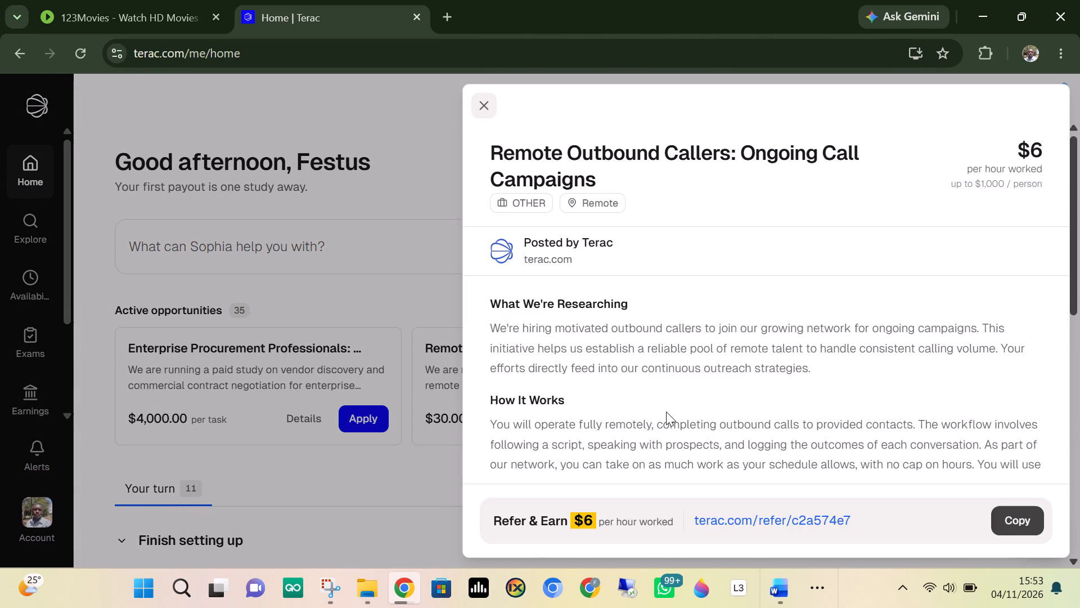
{"action": "scroll", "coordinate": [666, 412], "scroll_direction": "down", "scroll_amount": 2}
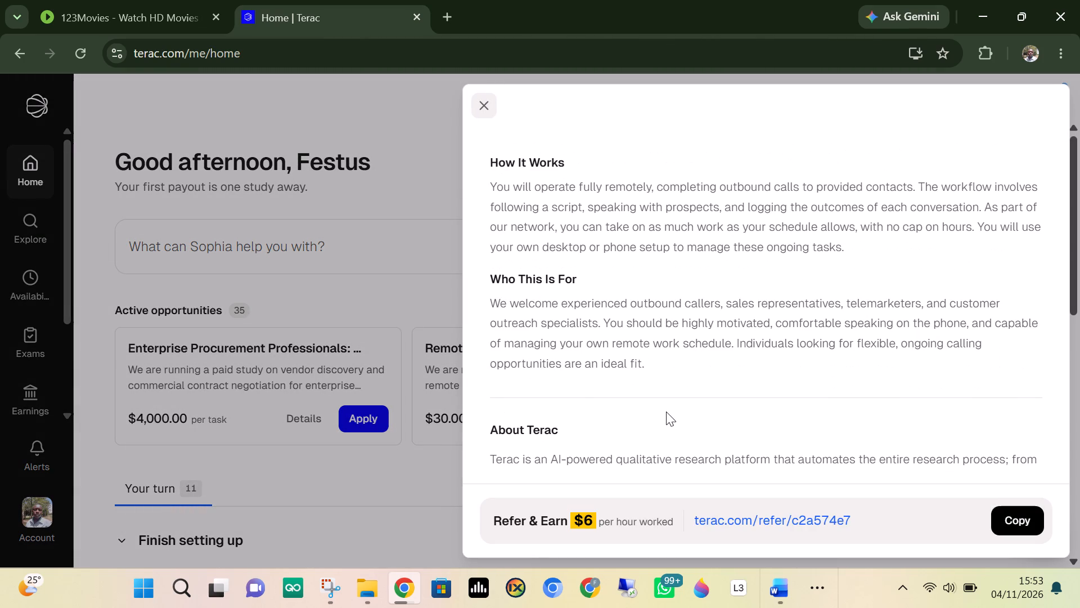
{"action": "scroll", "coordinate": [666, 412], "scroll_direction": "up", "scroll_amount": 1}
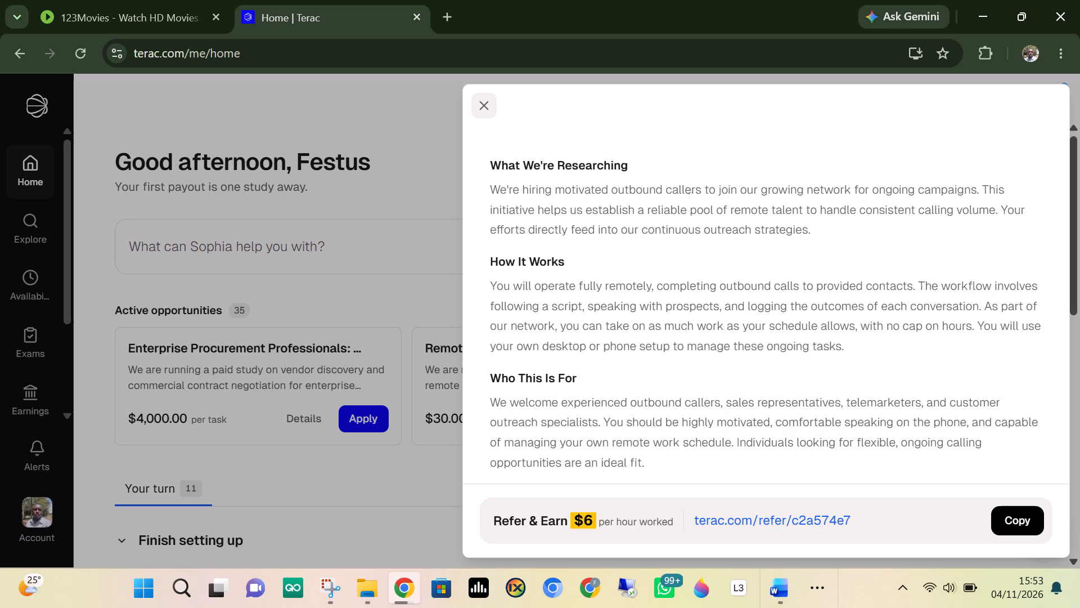
{"action": "scroll", "coordinate": [666, 412], "scroll_direction": "up", "scroll_amount": 2}
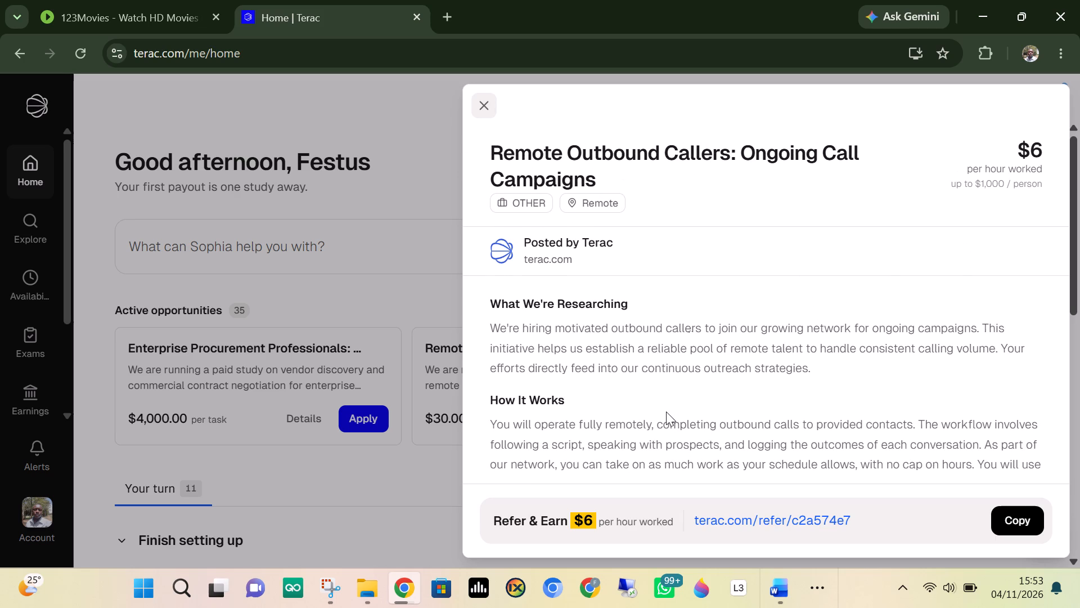
{"action": "scroll", "coordinate": [666, 412], "scroll_direction": "down", "scroll_amount": 1}
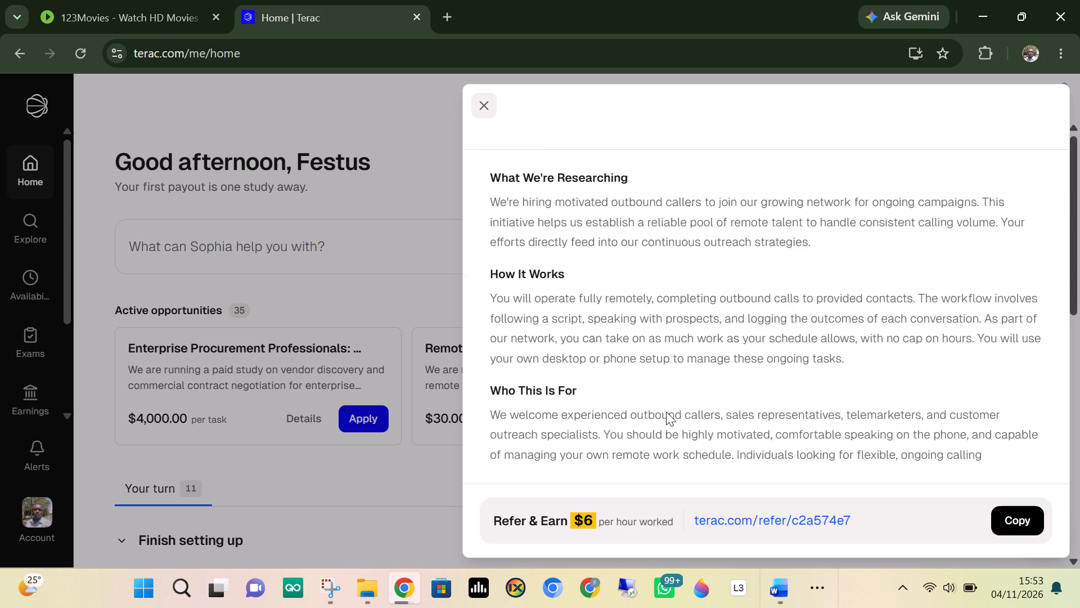
{"action": "scroll", "coordinate": [666, 412], "scroll_direction": "down", "scroll_amount": 1}
{"action": "scroll", "coordinate": [666, 412], "scroll_direction": "up", "scroll_amount": 1}
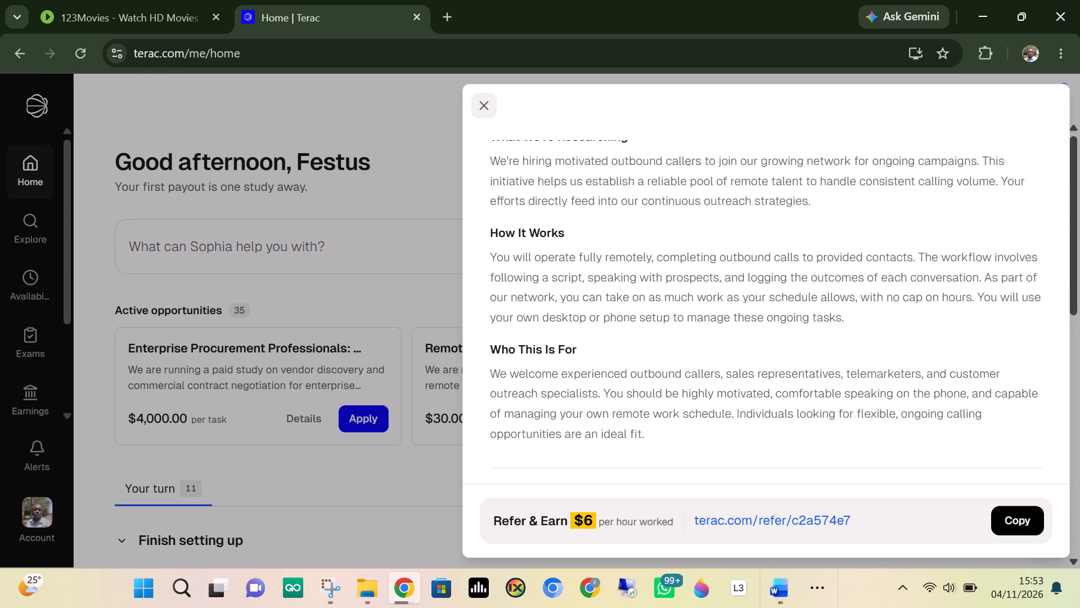
{"action": "scroll", "coordinate": [666, 412], "scroll_direction": "down", "scroll_amount": 2}
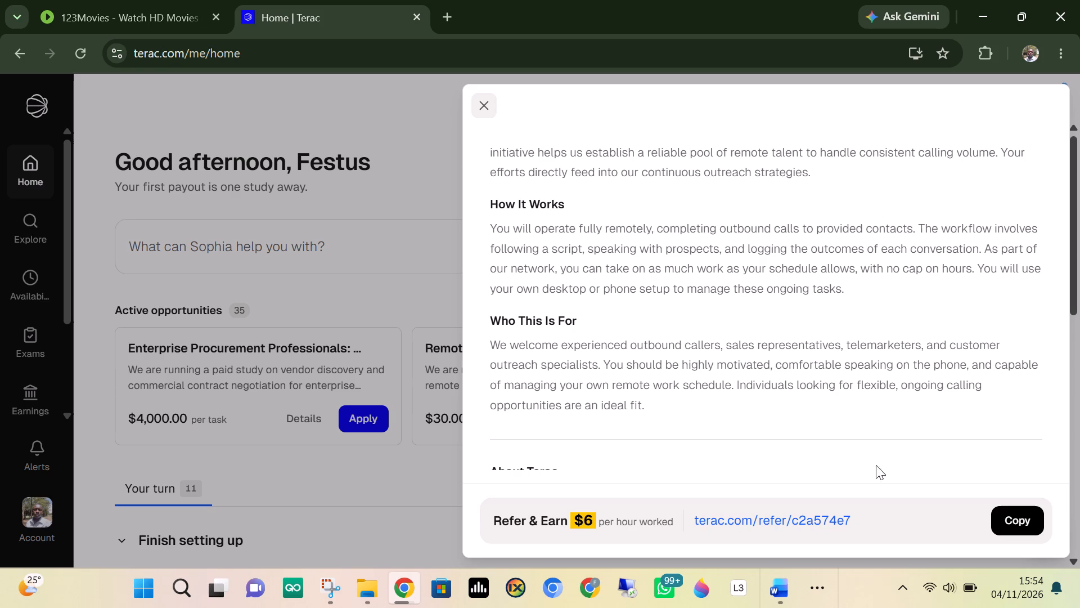
{"action": "scroll", "coordinate": [812, 377], "scroll_direction": "down", "scroll_amount": 7}
{"action": "scroll", "coordinate": [812, 377], "scroll_direction": "up", "scroll_amount": 10}
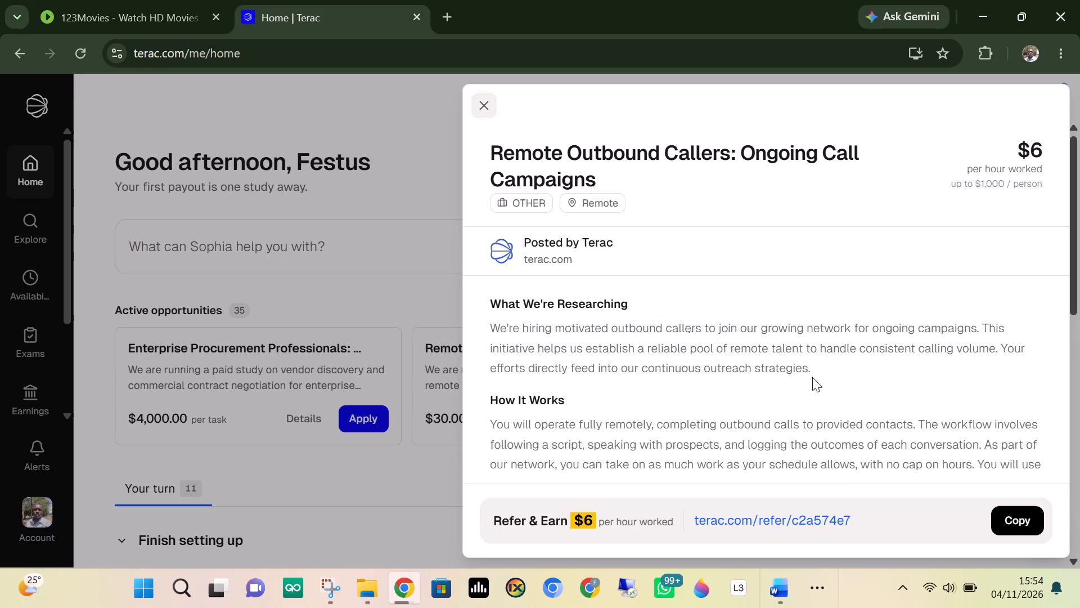
{"action": "left_click", "coordinate": [489, 108]}
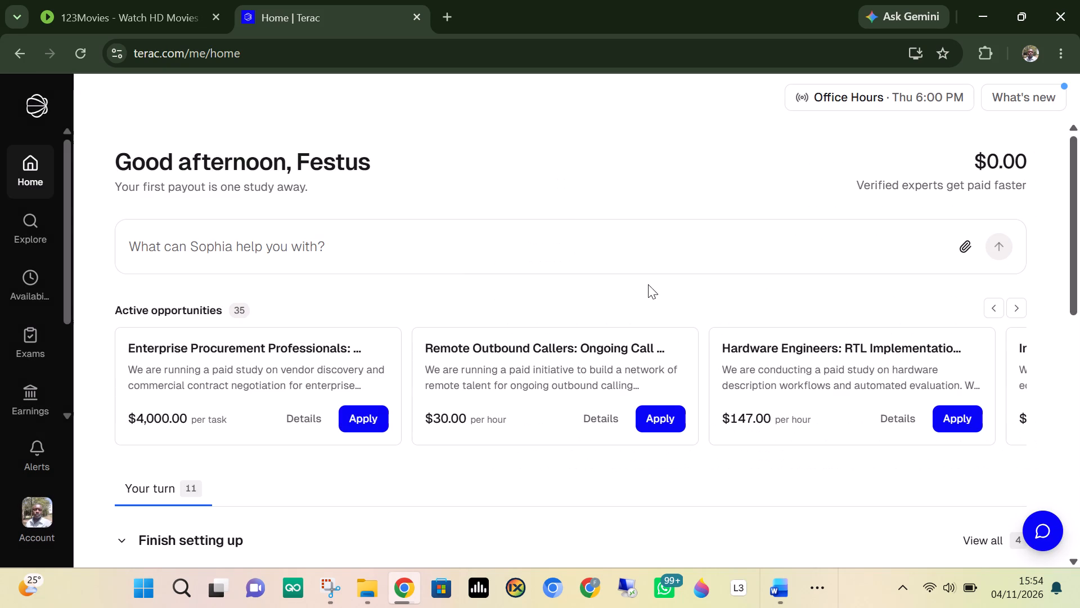
Reopen the Remote Outbound Callers opportunity, check the rest of its page including About Terac, and close it.
{"action": "left_click", "coordinate": [652, 428]}
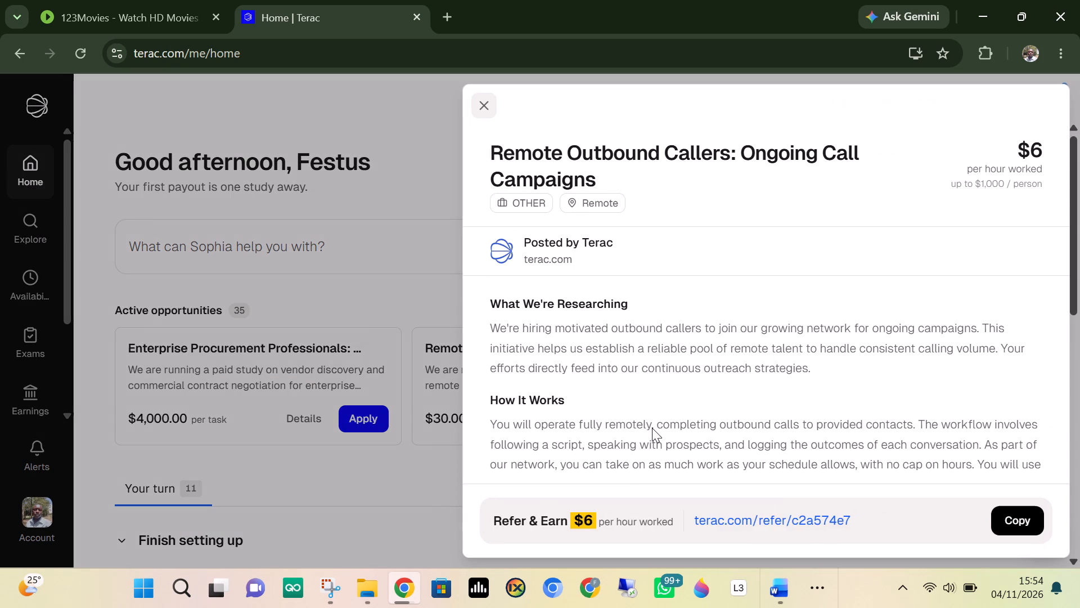
{"action": "scroll", "coordinate": [652, 428], "scroll_direction": "down", "scroll_amount": 10}
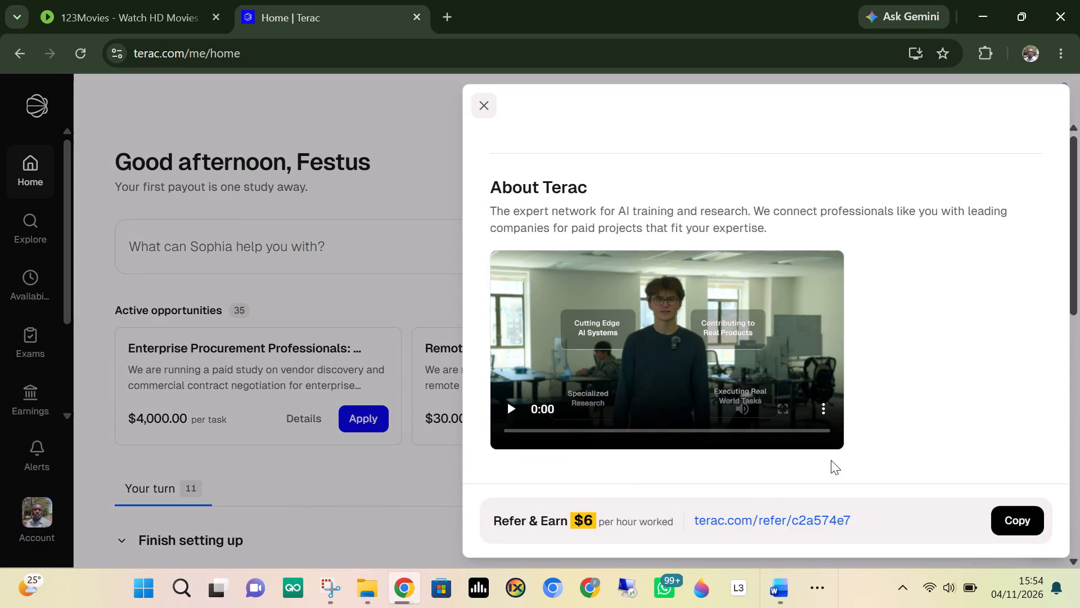
{"action": "scroll", "coordinate": [855, 410], "scroll_direction": "up", "scroll_amount": 10}
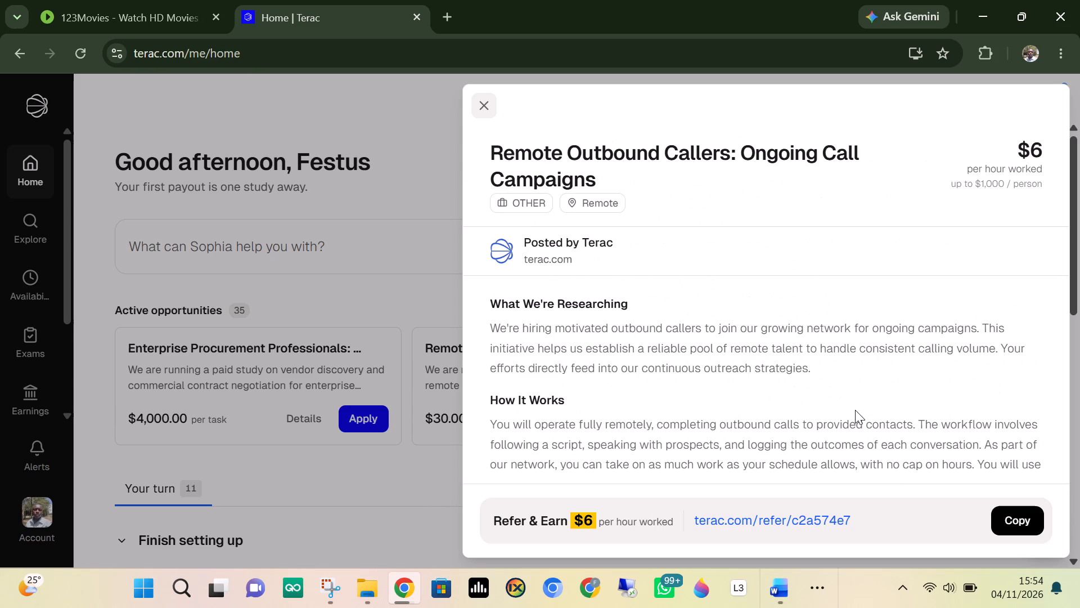
{"action": "scroll", "coordinate": [855, 410], "scroll_direction": "up", "scroll_amount": 2}
{"action": "left_click", "coordinate": [472, 97]}
Find the User Researchers: Paid Interview on Workflows and Tooling Needs opportunity, review its description, and close it.
{"action": "scroll", "coordinate": [579, 356], "scroll_direction": "left", "scroll_amount": 4}
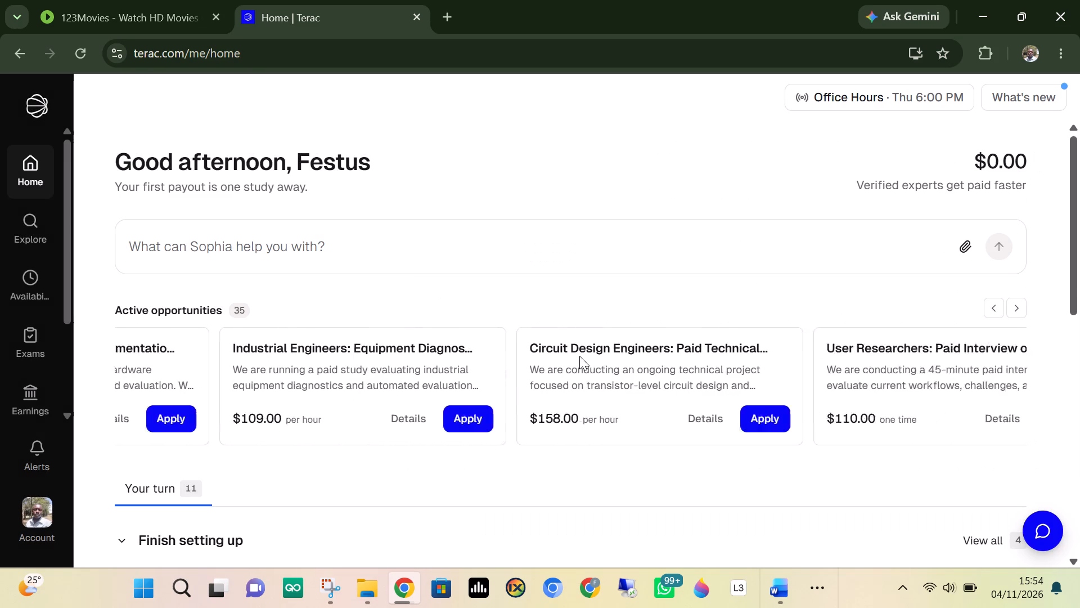
{"action": "scroll", "coordinate": [579, 356], "scroll_direction": "left", "scroll_amount": 2}
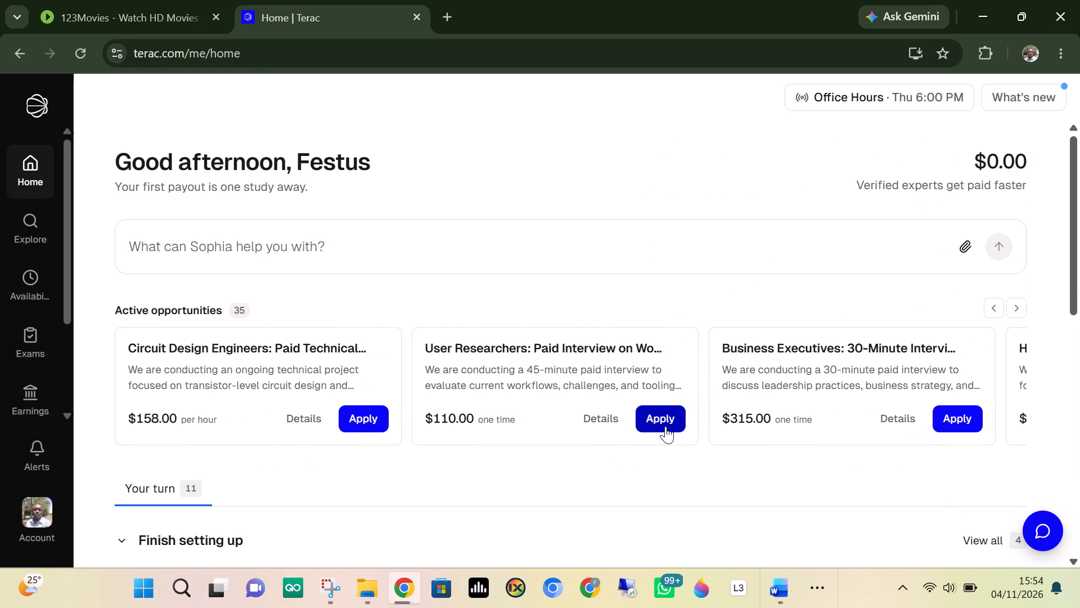
{"action": "left_click", "coordinate": [665, 426]}
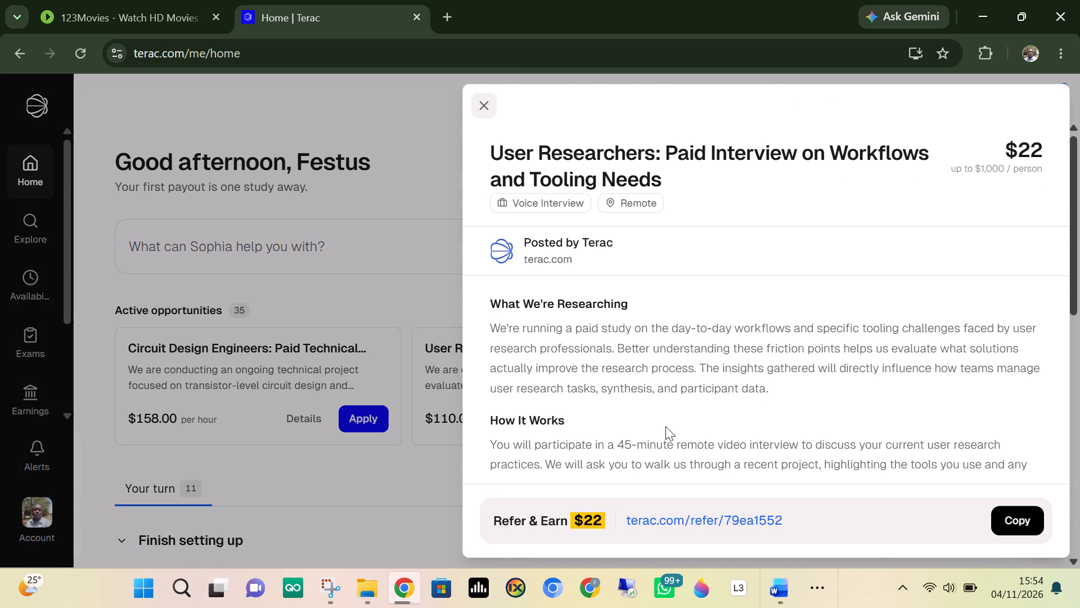
{"action": "scroll", "coordinate": [665, 426], "scroll_direction": "down", "scroll_amount": 4}
{"action": "scroll", "coordinate": [665, 426], "scroll_direction": "up", "scroll_amount": 10}
{"action": "left_click", "coordinate": [486, 112]}
{"action": "left_click", "coordinate": [292, 130]}
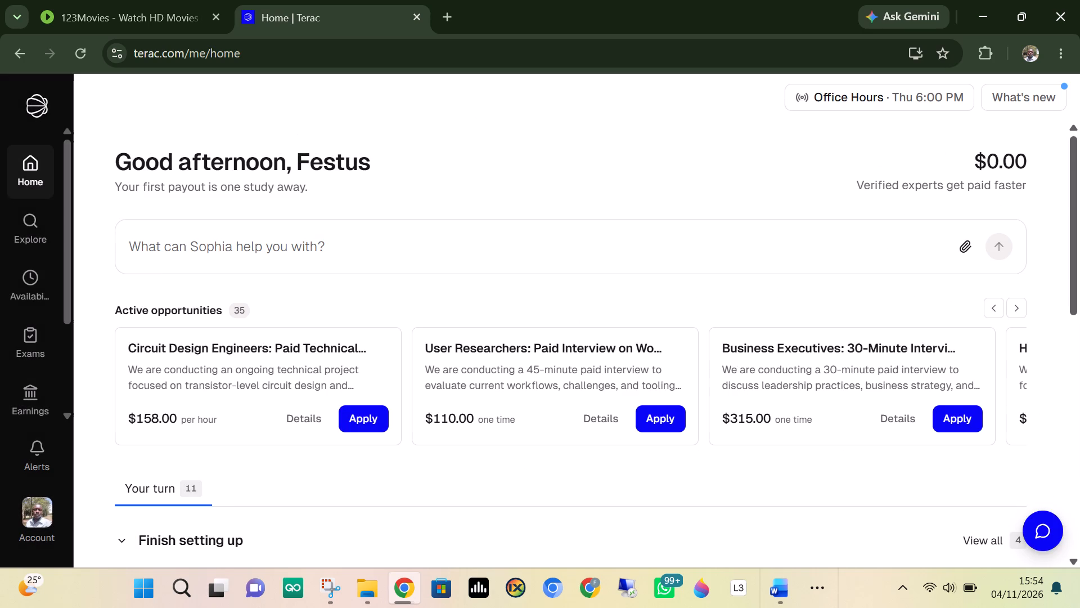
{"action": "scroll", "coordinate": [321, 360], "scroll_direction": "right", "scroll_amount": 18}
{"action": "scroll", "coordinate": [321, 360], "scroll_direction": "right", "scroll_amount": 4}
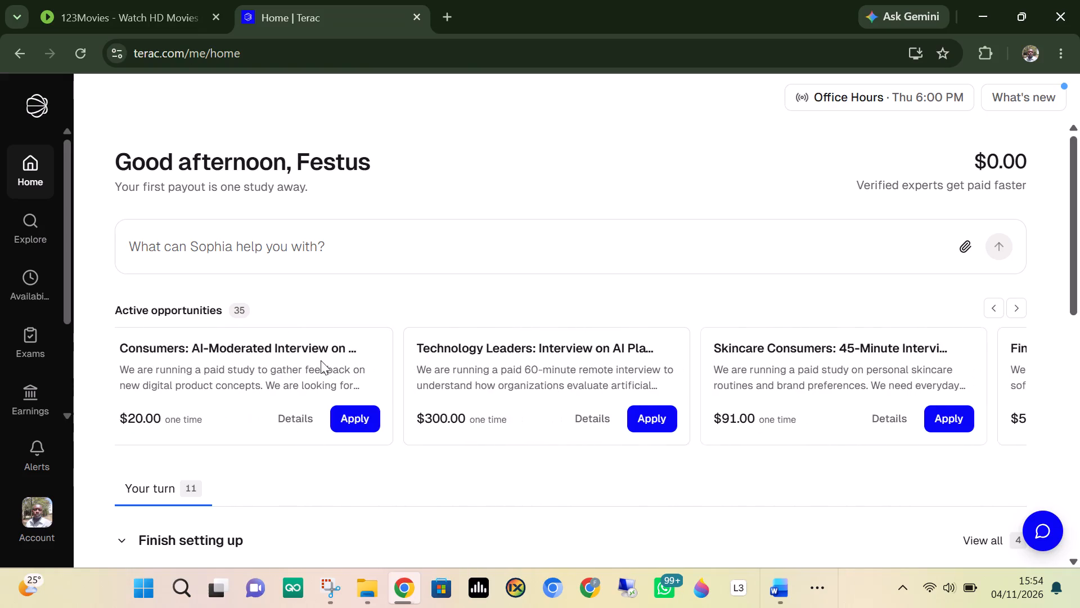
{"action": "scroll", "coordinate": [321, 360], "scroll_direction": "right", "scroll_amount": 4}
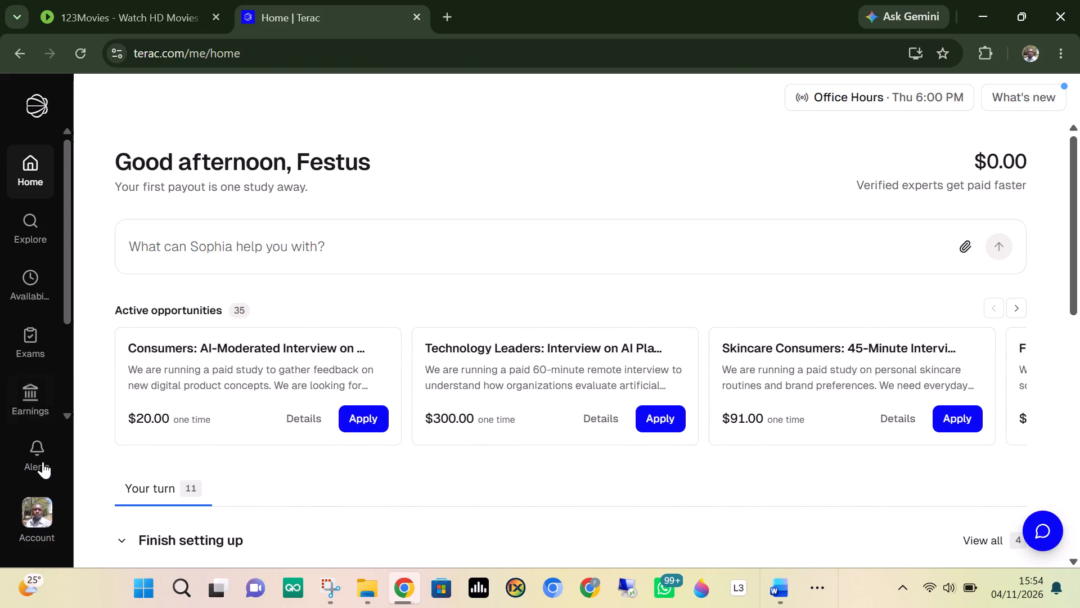
Open the account's profile settings and review the Profile Information and preferred hourly rate sections.
{"action": "left_click", "coordinate": [37, 516]}
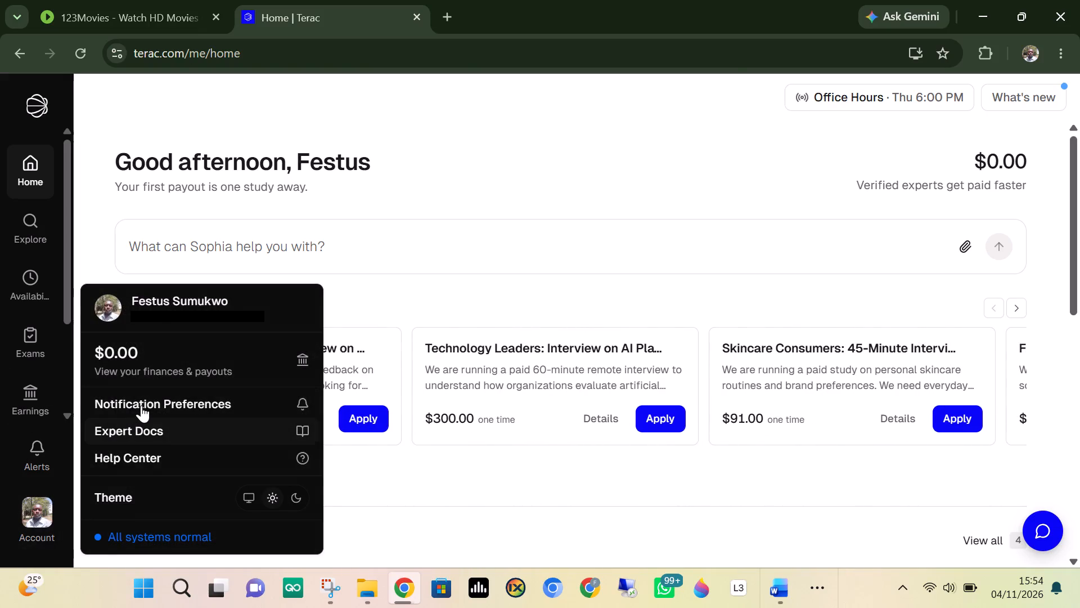
{"action": "left_click", "coordinate": [170, 295]}
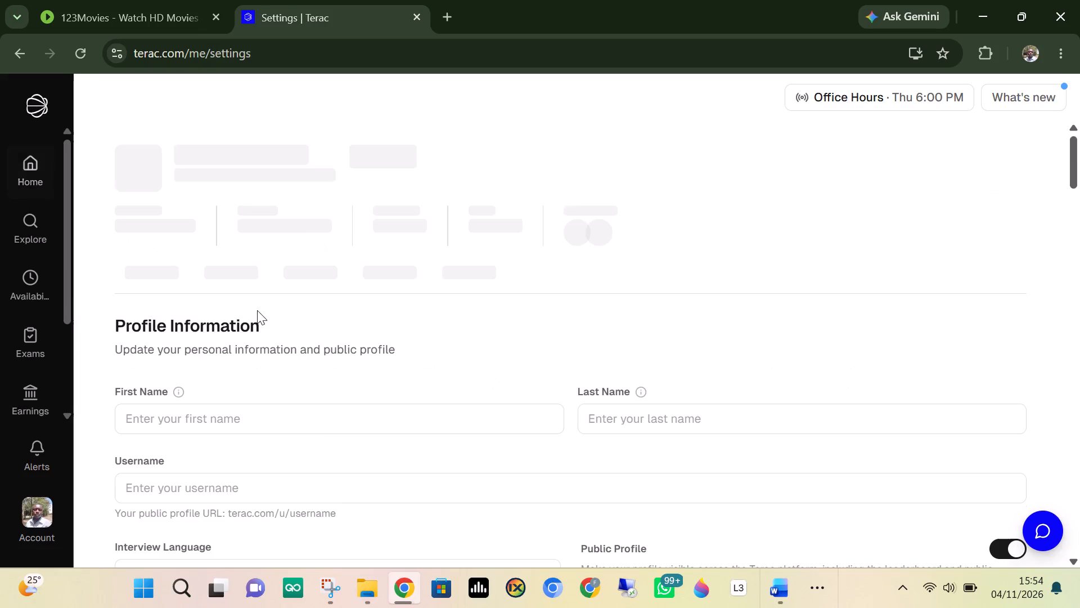
{"action": "scroll", "coordinate": [257, 310], "scroll_direction": "down", "scroll_amount": 1}
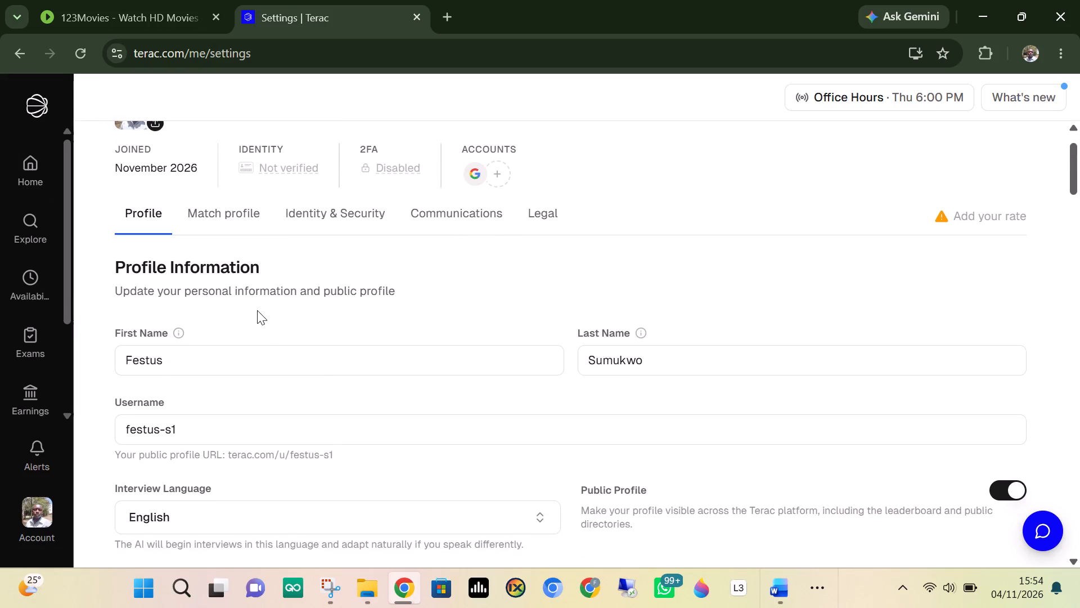
{"action": "scroll", "coordinate": [257, 310], "scroll_direction": "down", "scroll_amount": 2}
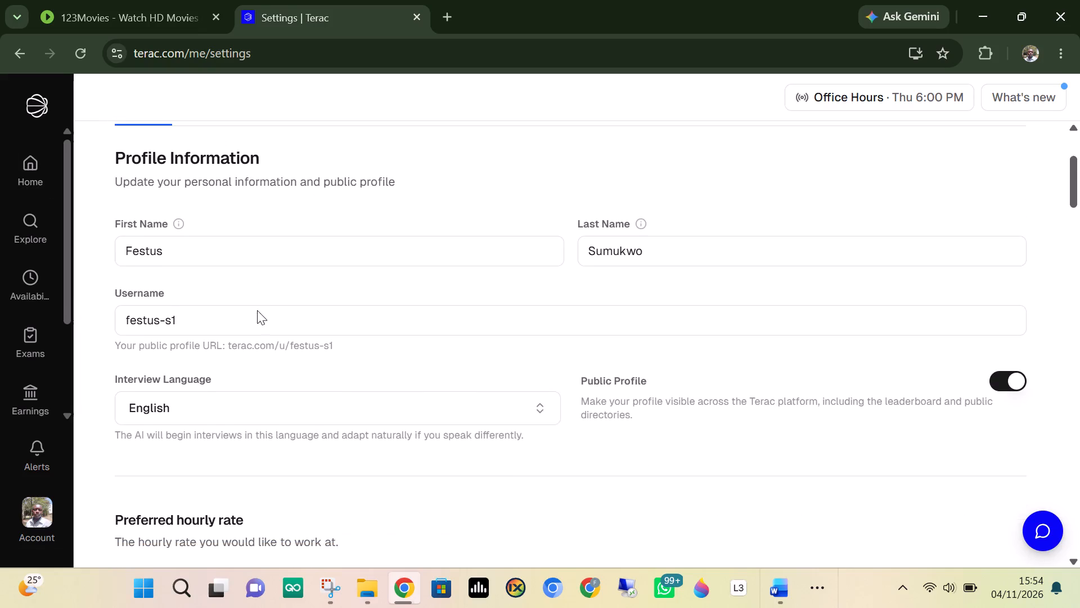
{"action": "scroll", "coordinate": [257, 310], "scroll_direction": "down", "scroll_amount": 2}
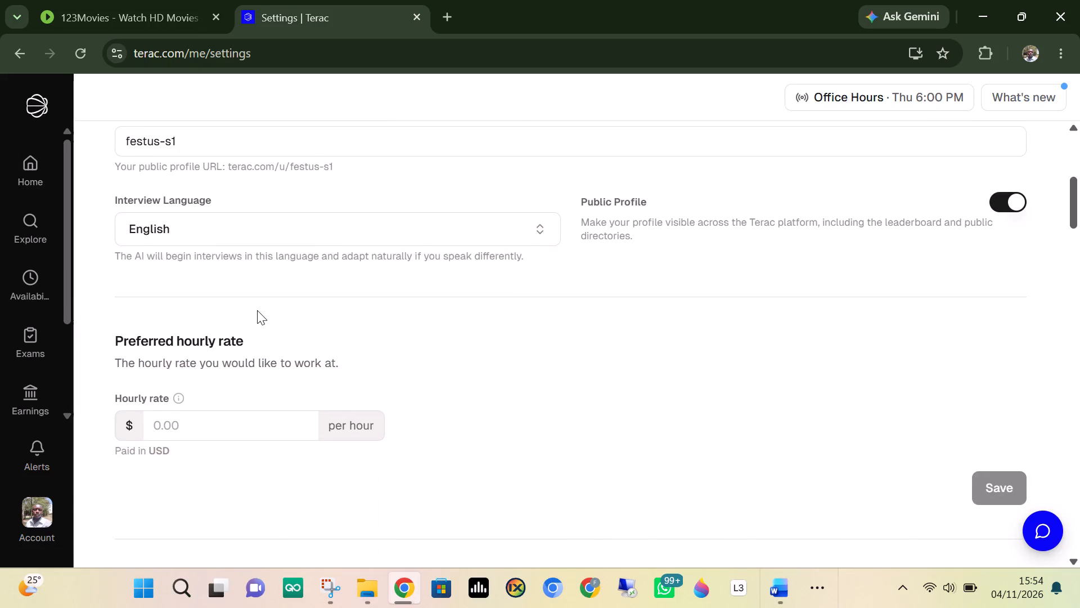
{"action": "scroll", "coordinate": [257, 310], "scroll_direction": "down", "scroll_amount": 1}
{"action": "scroll", "coordinate": [257, 310], "scroll_direction": "up", "scroll_amount": 7}
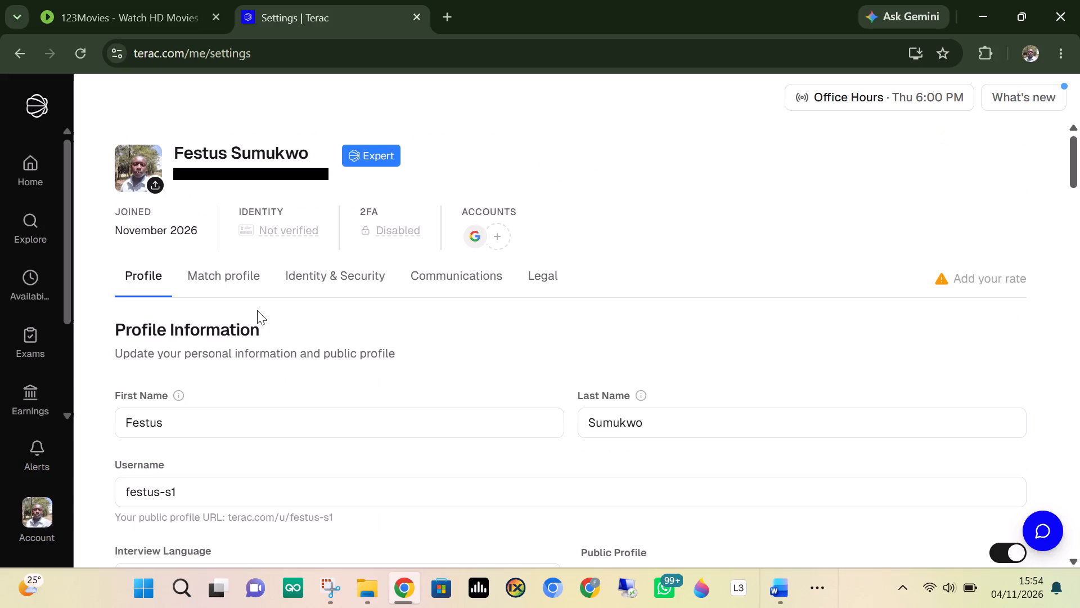
Check the phone number, identity verification and two-factor authentication sections of the account settings, and return to the Home page.
{"action": "left_click", "coordinate": [266, 227]}
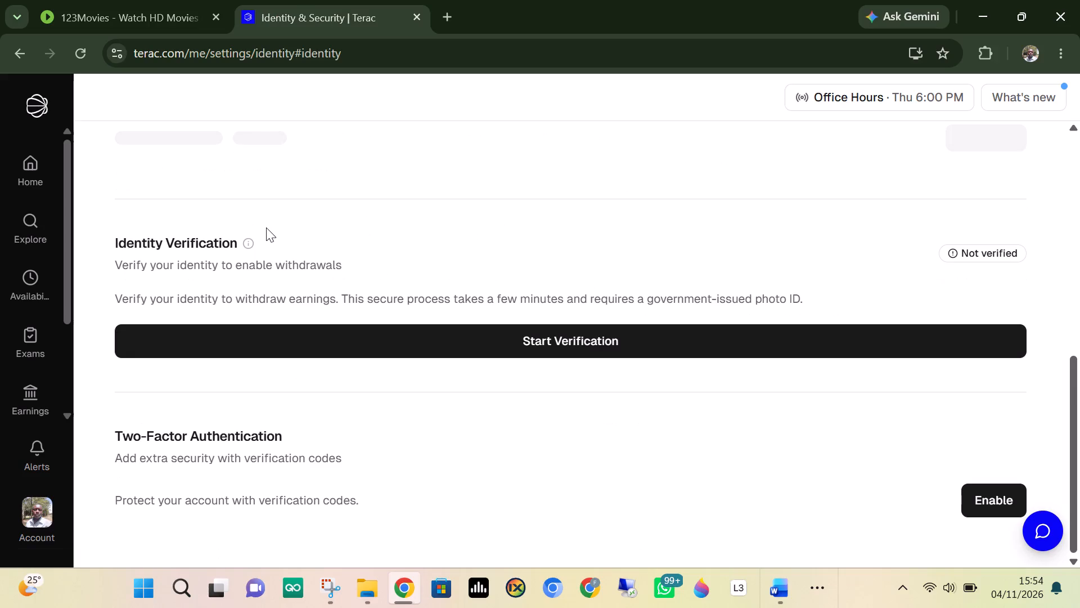
{"action": "scroll", "coordinate": [266, 227], "scroll_direction": "down", "scroll_amount": 2}
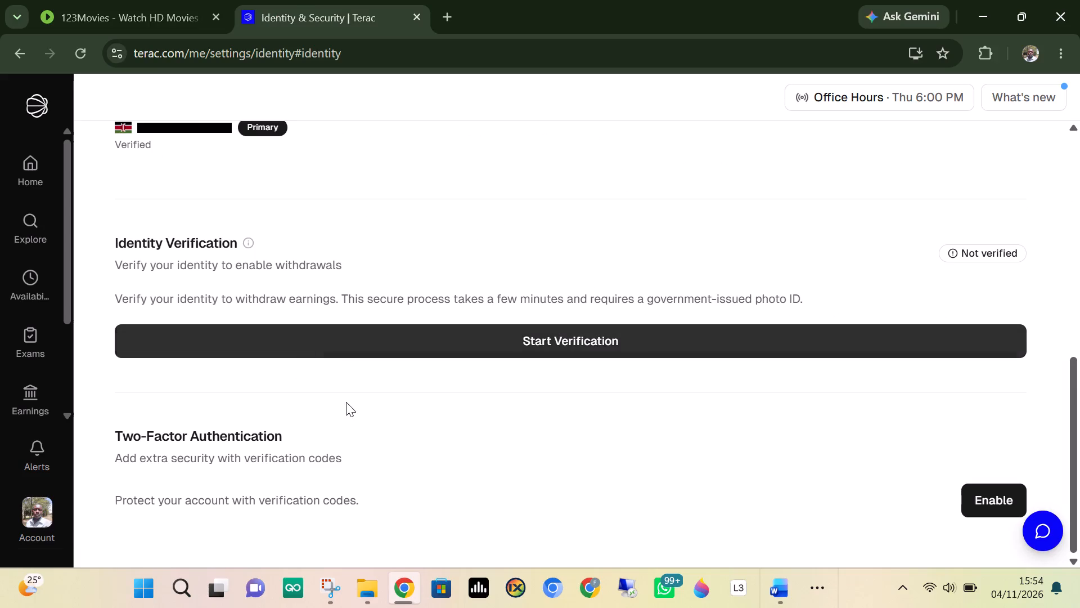
{"action": "scroll", "coordinate": [346, 405], "scroll_direction": "up", "scroll_amount": 1}
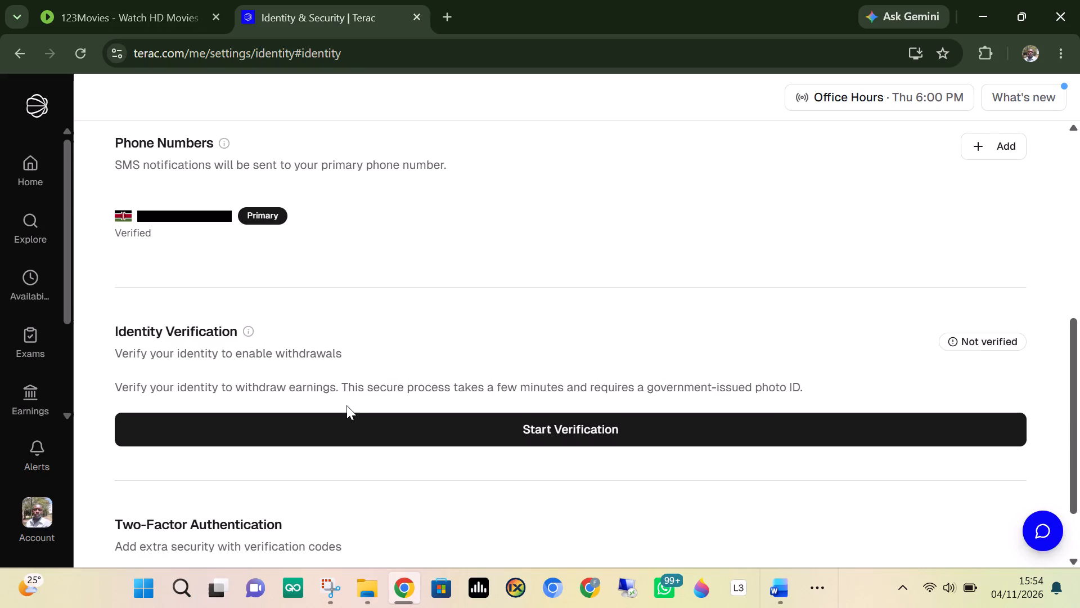
{"action": "left_click", "coordinate": [42, 177]}
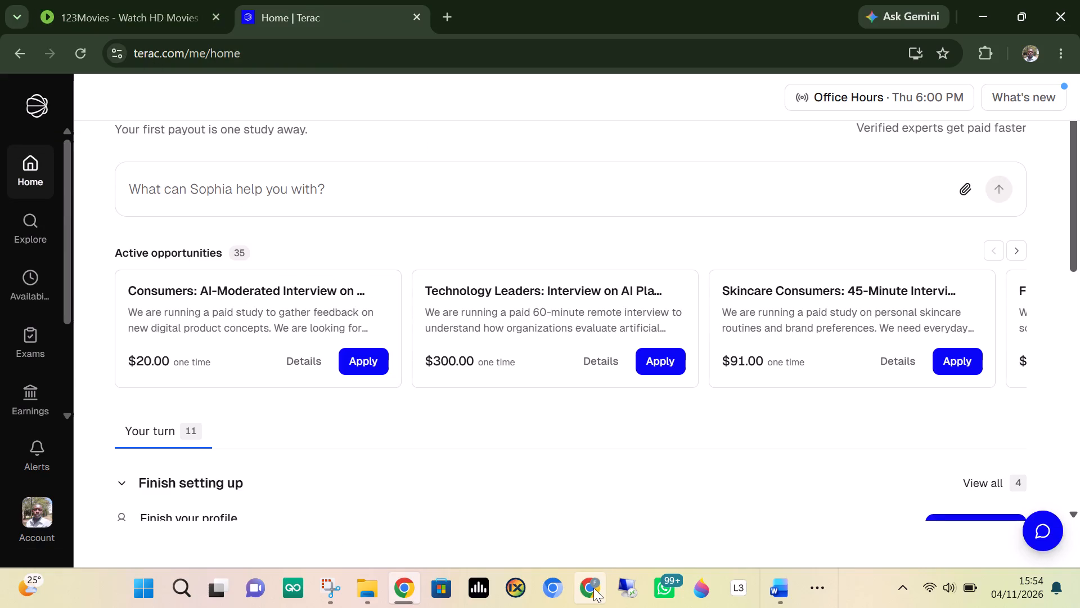
Switch to the Introductionss 2 document in Word and join the first reference's acronym and year as "NCCA. 2024".
{"action": "left_click", "coordinate": [803, 584]}
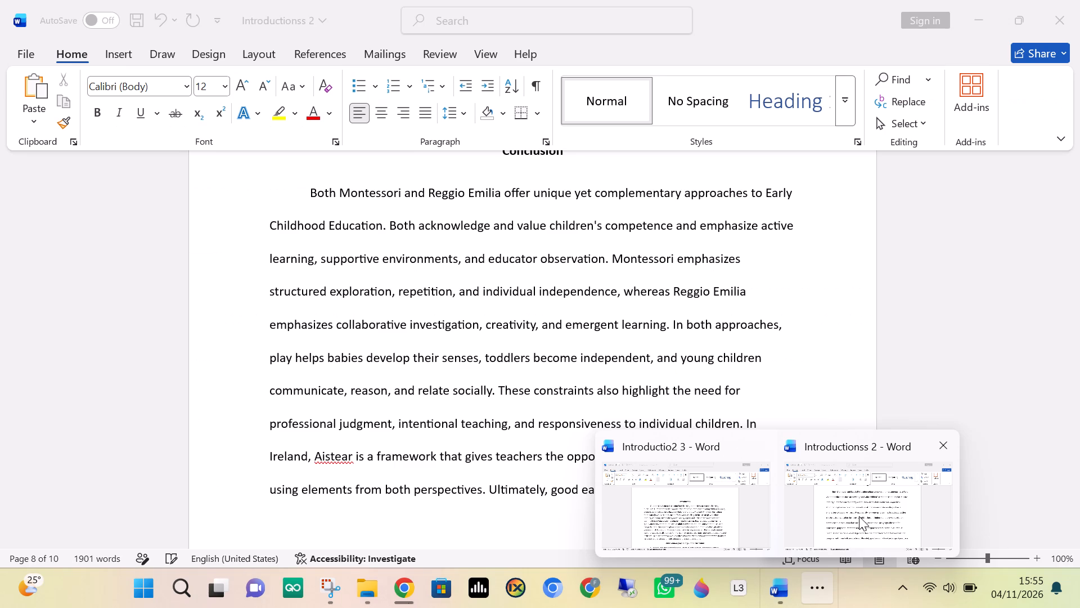
{"action": "left_click", "coordinate": [859, 516]}
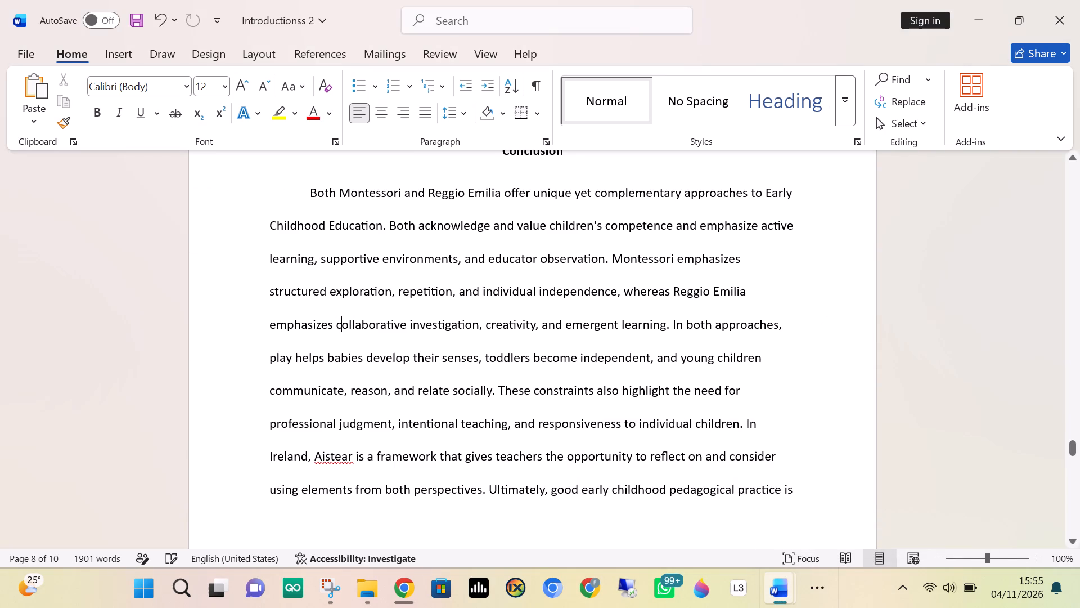
{"action": "scroll", "coordinate": [657, 441], "scroll_direction": "down", "scroll_amount": 8}
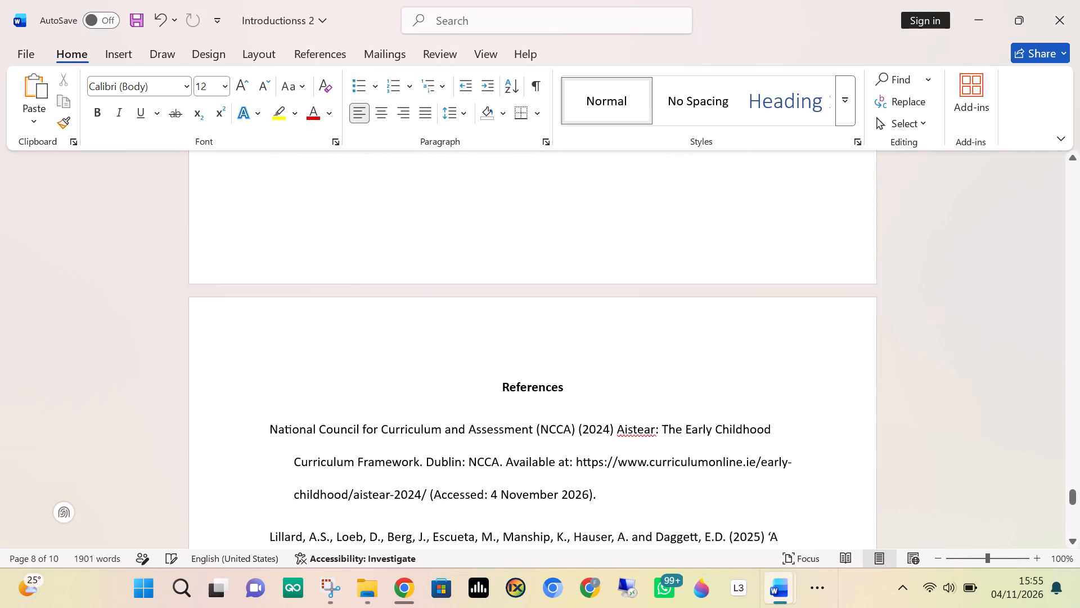
{"action": "scroll", "coordinate": [712, 509], "scroll_direction": "up", "scroll_amount": 2}
{"action": "scroll", "coordinate": [712, 509], "scroll_direction": "down", "scroll_amount": 1}
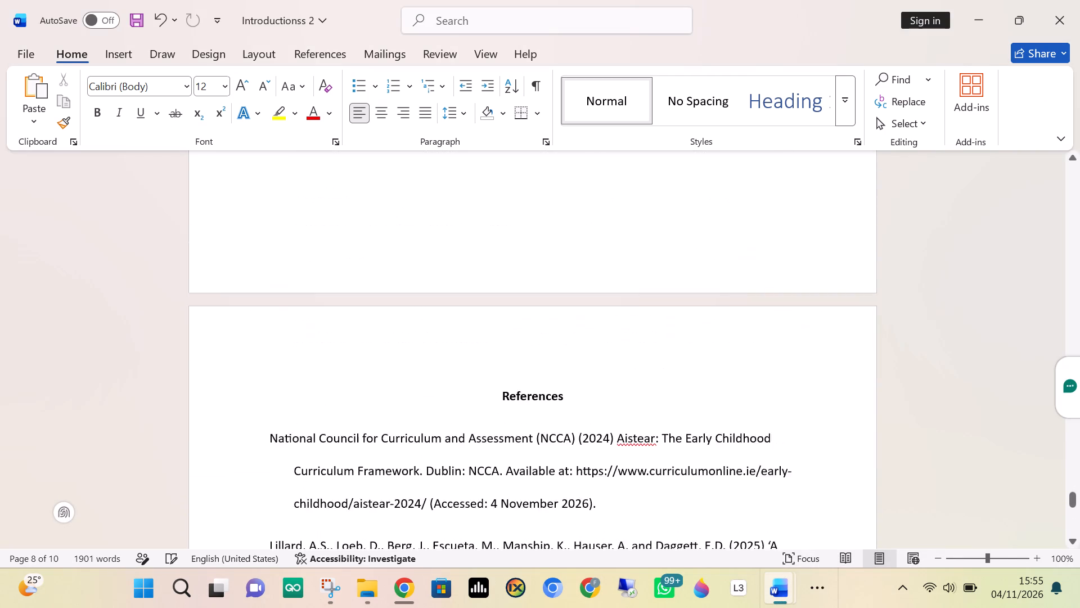
{"action": "scroll", "coordinate": [712, 509], "scroll_direction": "down", "scroll_amount": 1}
{"action": "left_click", "coordinate": [579, 334]}
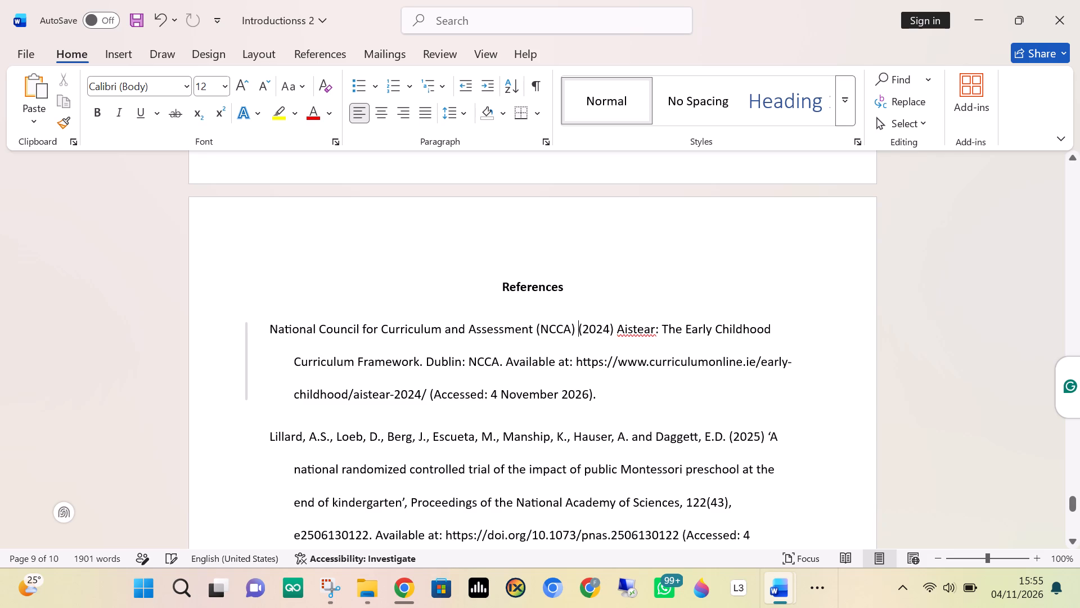
{"action": "key", "text": "Right"}
{"action": "key", "text": "BackSpace"}
{"action": "key", "text": "BackSpace"}
{"action": "key", "text": "BackSpace"}
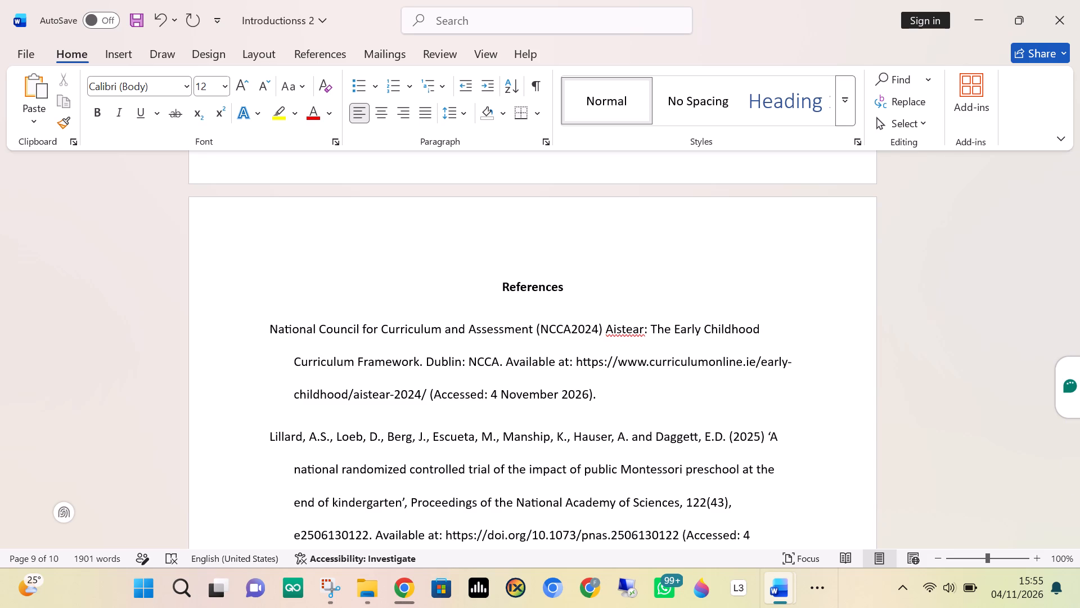
{"action": "type", "text": "."}
{"action": "key", "text": "space"}
Delete the organisation's spelled-out name and opening parenthesis from the first reference so the entry begins with "NCCA".
{"action": "left_click", "coordinate": [542, 323]}
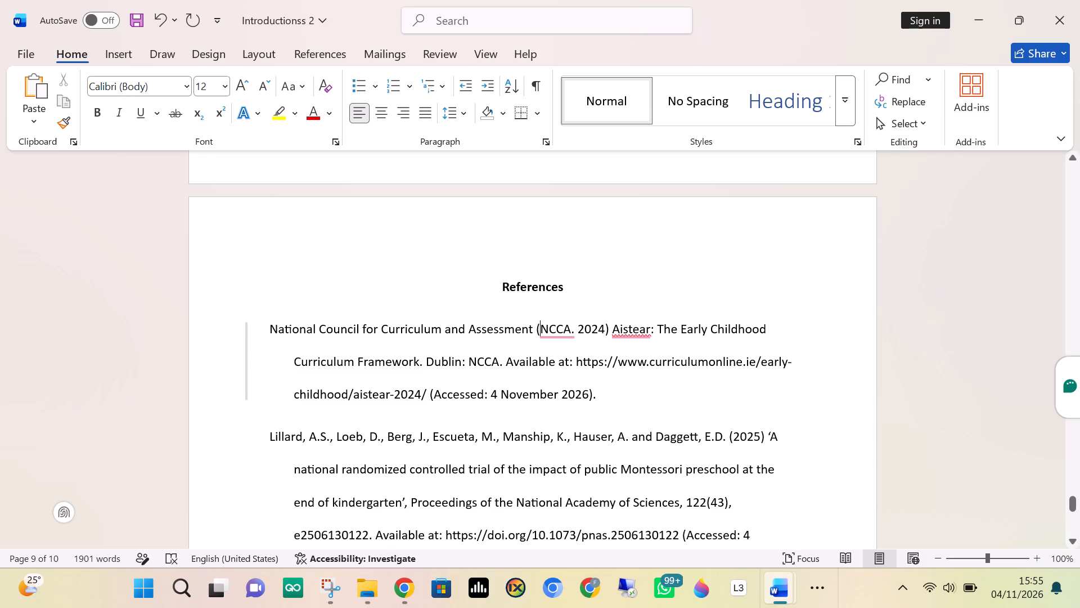
{"action": "key", "text": "BackSpace"}
{"action": "key", "text": "BackSpace"}
{"action": "key", "text": "BackSpace"}
{"action": "key", "text": "BackSpace"}
{"action": "key", "text": "BackSpace"}
{"action": "key", "text": "BackSpace"}
{"action": "key", "text": "BackSpace"}
{"action": "key", "text": "BackSpace"}
{"action": "key", "text": "BackSpace"}
{"action": "key", "text": "BackSpace"}
{"action": "key", "text": "BackSpace"}
{"action": "key", "text": "BackSpace"}
{"action": "key", "text": "BackSpace"}
{"action": "key", "text": "BackSpace"}
{"action": "key", "text": "BackSpace"}
{"action": "key", "text": "BackSpace"}
{"action": "key", "text": "BackSpace"}
{"action": "key", "text": "BackSpace"}
{"action": "key", "text": "BackSpace"}
{"action": "key", "text": "BackSpace"}
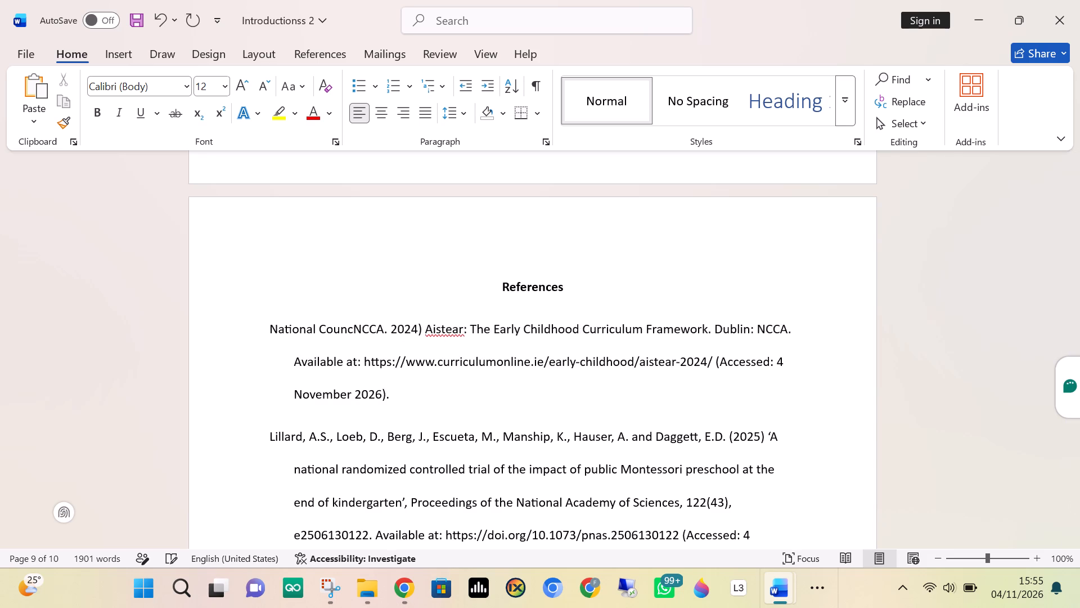
{"action": "key", "text": "BackSpace"}
{"action": "key", "text": "BackSpace"}
{"action": "key", "text": "BackSpace"}
{"action": "key", "text": "BackSpace"}
{"action": "key", "text": "BackSpace"}
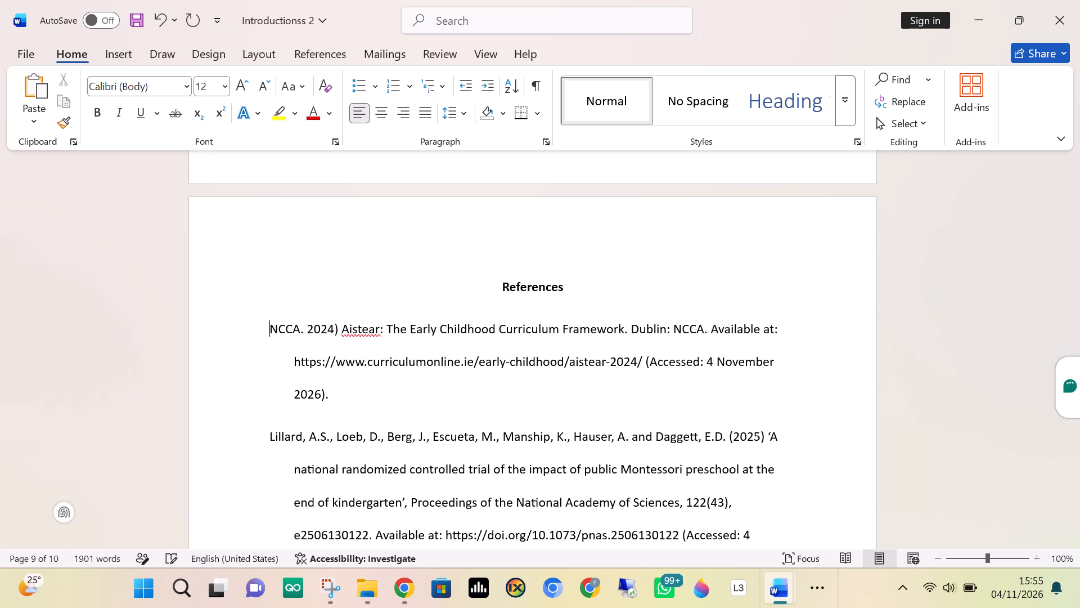
Change the year in the Lillard, Loeb et al. reference to "2025." without parentheses.
{"action": "left_click", "coordinate": [735, 437]}
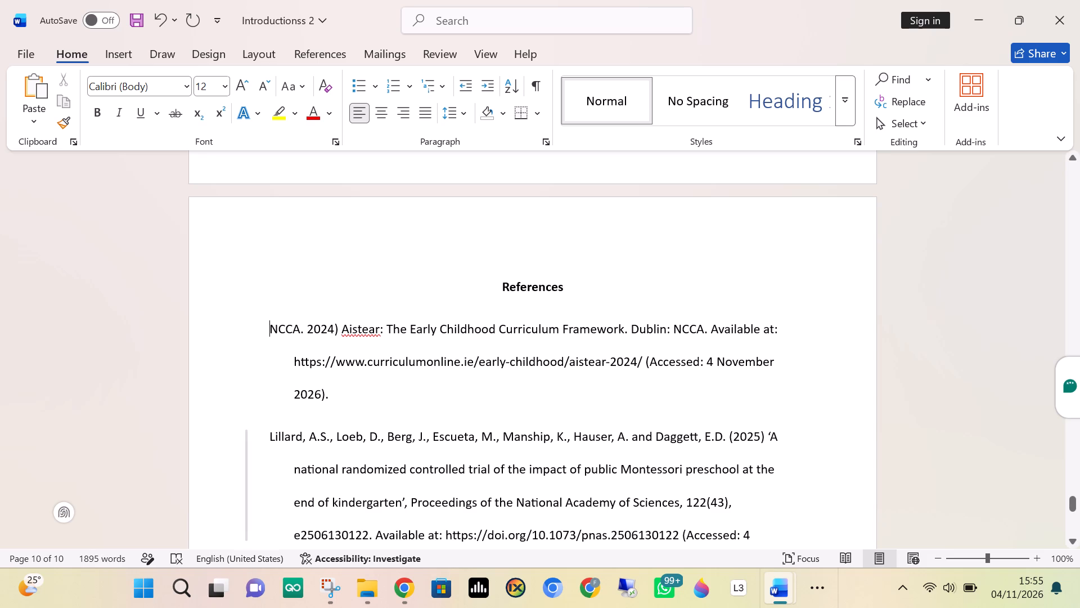
{"action": "key", "text": "BackSpace"}
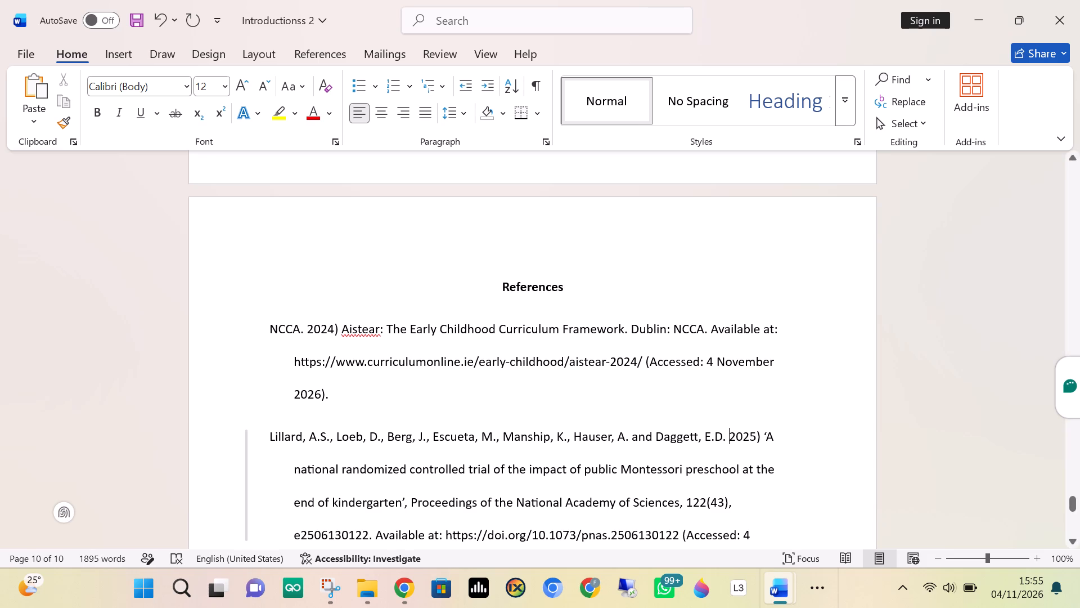
{"action": "left_click", "coordinate": [762, 441]}
{"action": "key", "text": "BackSpace"}
{"action": "key", "text": "period"}
Change the year in the Palavan reference to "2026." without parentheses.
{"action": "scroll", "coordinate": [762, 441], "scroll_direction": "down", "scroll_amount": 1}
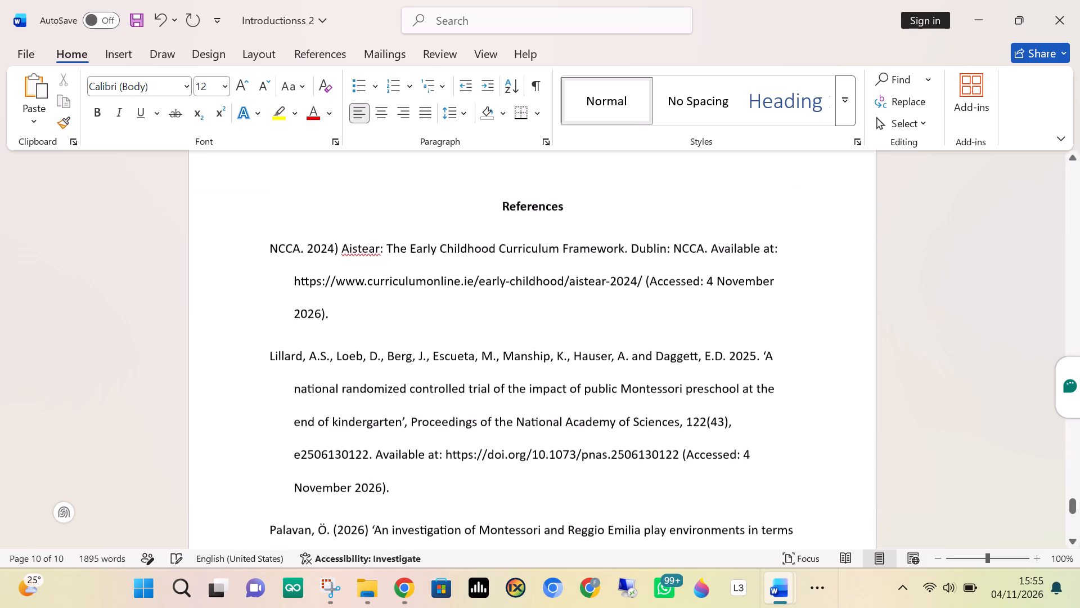
{"action": "scroll", "coordinate": [762, 441], "scroll_direction": "down", "scroll_amount": 1}
{"action": "scroll", "coordinate": [659, 413], "scroll_direction": "down", "scroll_amount": 1}
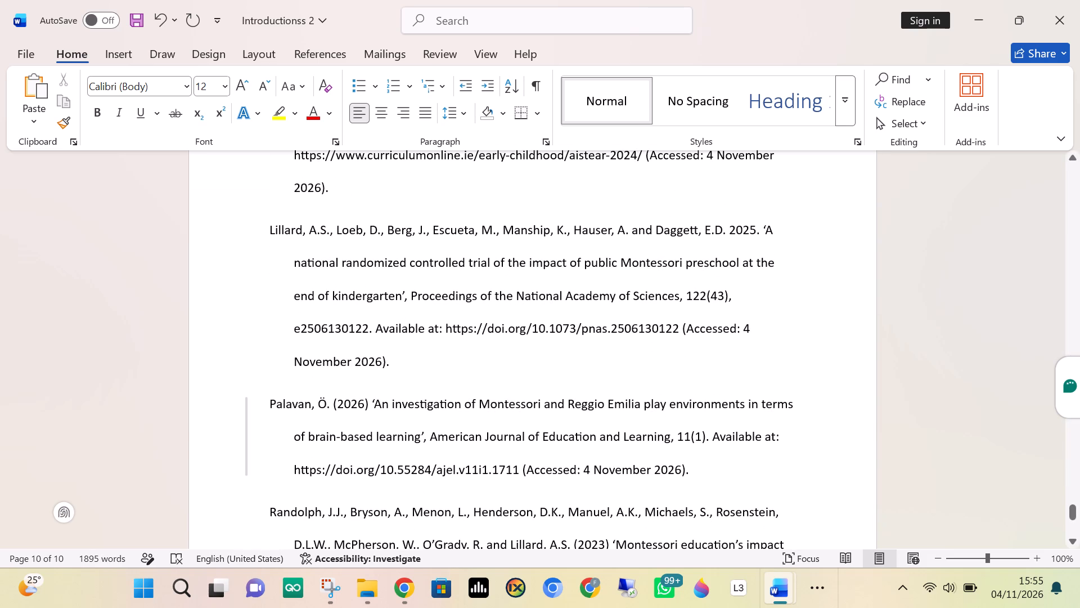
{"action": "left_click", "coordinate": [340, 405]}
{"action": "key", "text": "BackSpace"}
{"action": "key", "text": "BackSpace"}
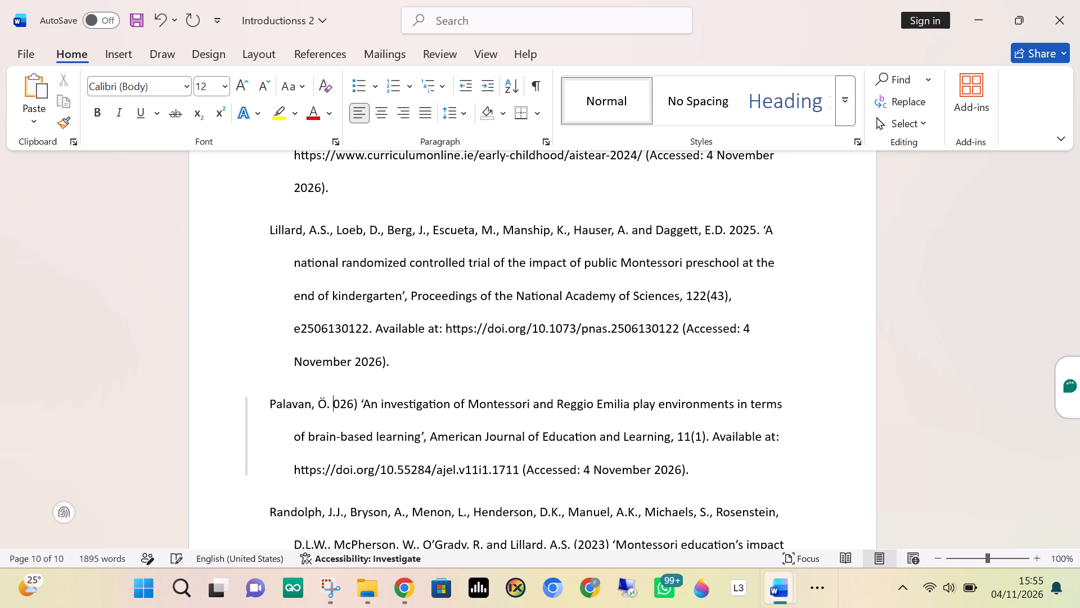
{"action": "key", "text": "2"}
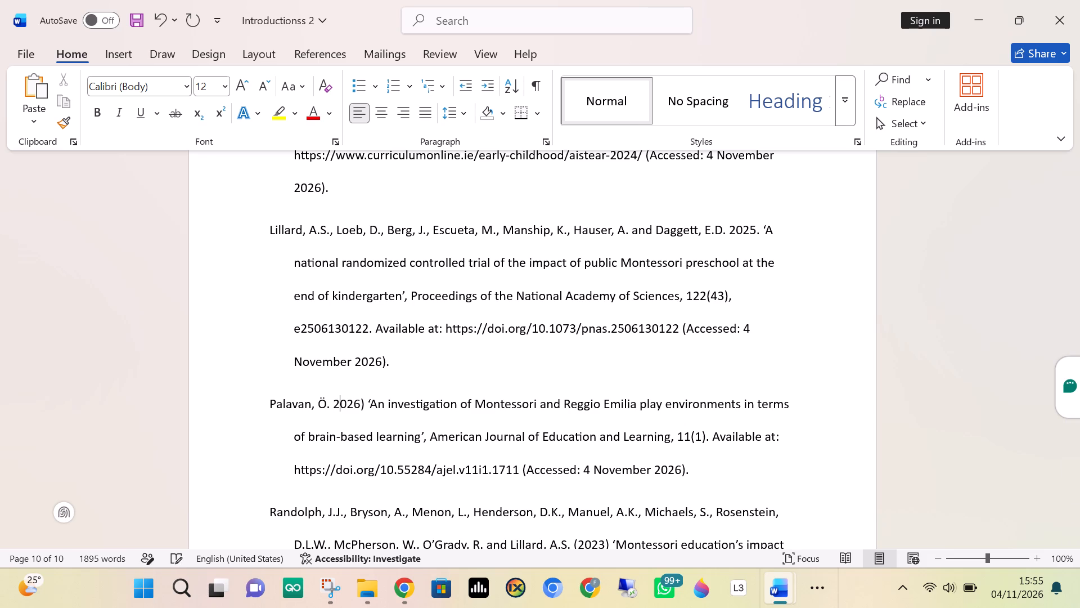
{"action": "left_click", "coordinate": [364, 403]}
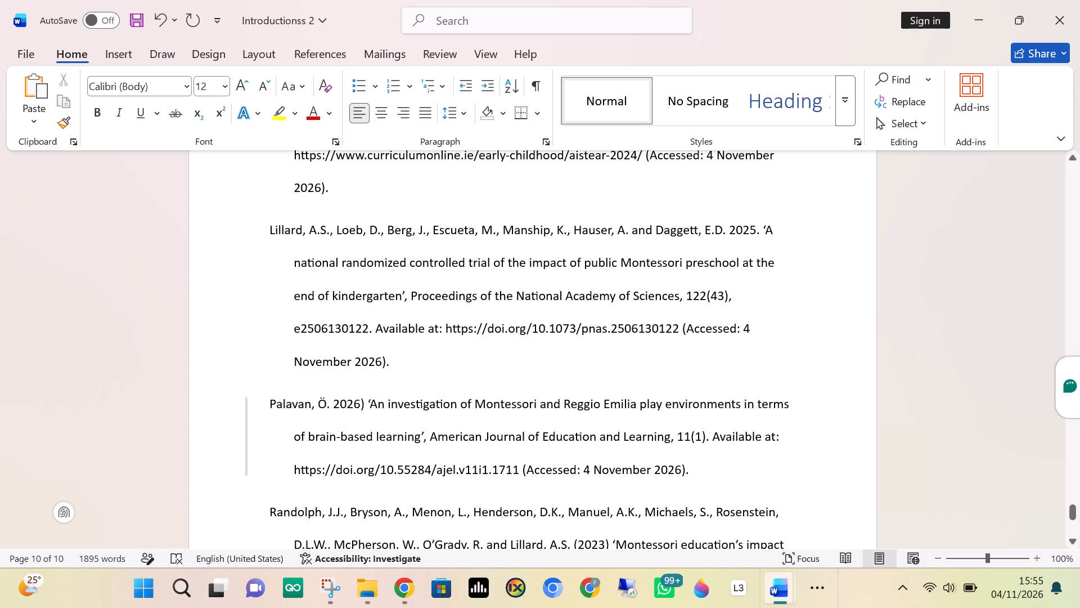
{"action": "key", "text": "period"}
{"action": "key", "text": "BackSpace"}
{"action": "key", "text": "BackSpace"}
{"action": "key", "text": "period"}
Change the year in the Randolph et al. reference to "2023." without parentheses.
{"action": "scroll", "coordinate": [364, 403], "scroll_direction": "down", "scroll_amount": 1}
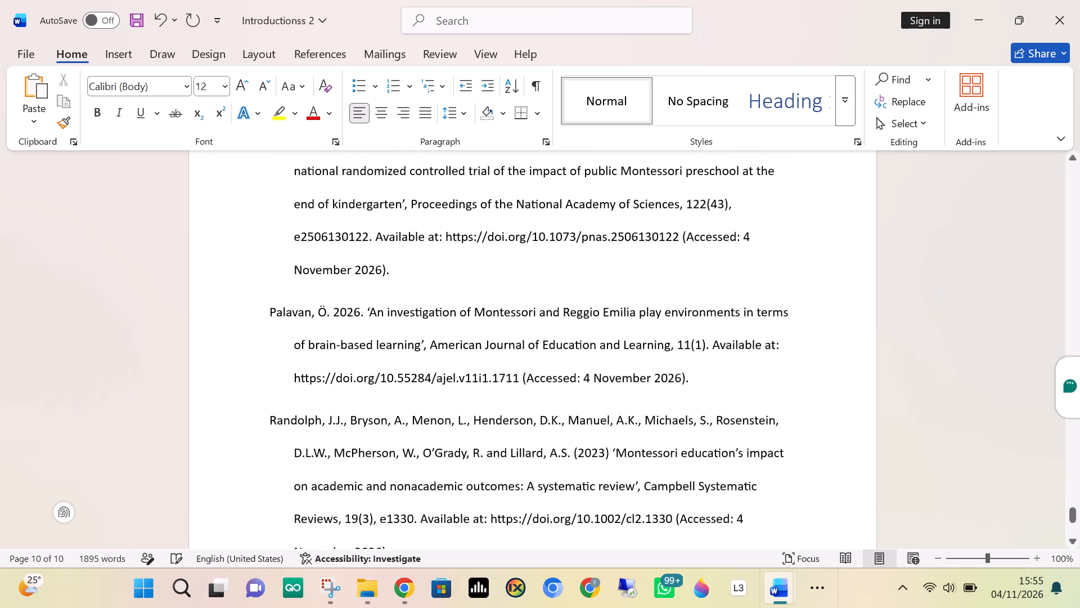
{"action": "left_click", "coordinate": [577, 417]}
{"action": "key", "text": "BackSpace"}
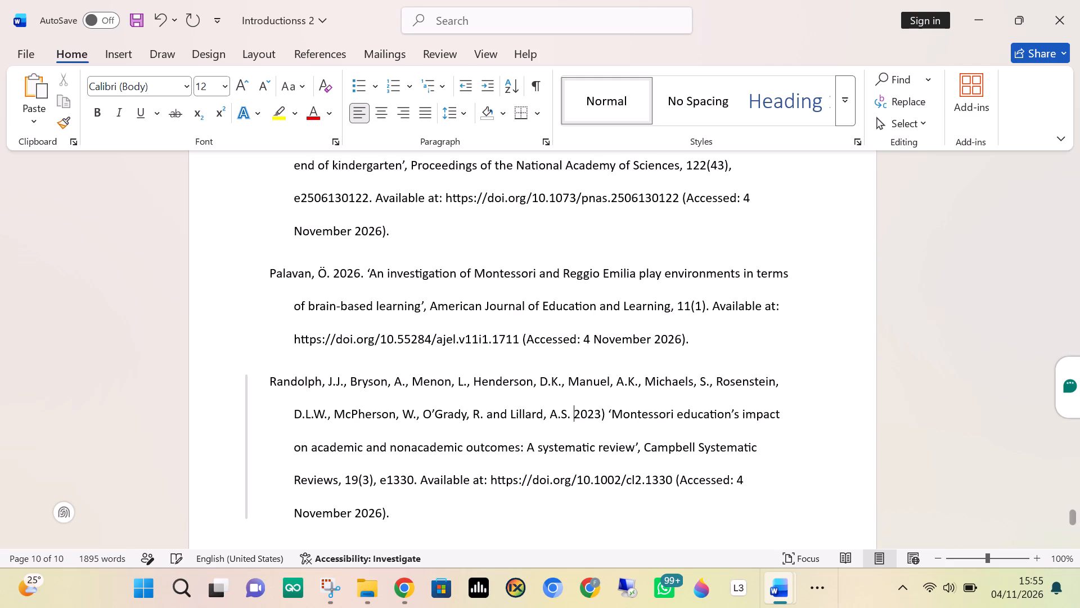
{"action": "left_click", "coordinate": [605, 413]}
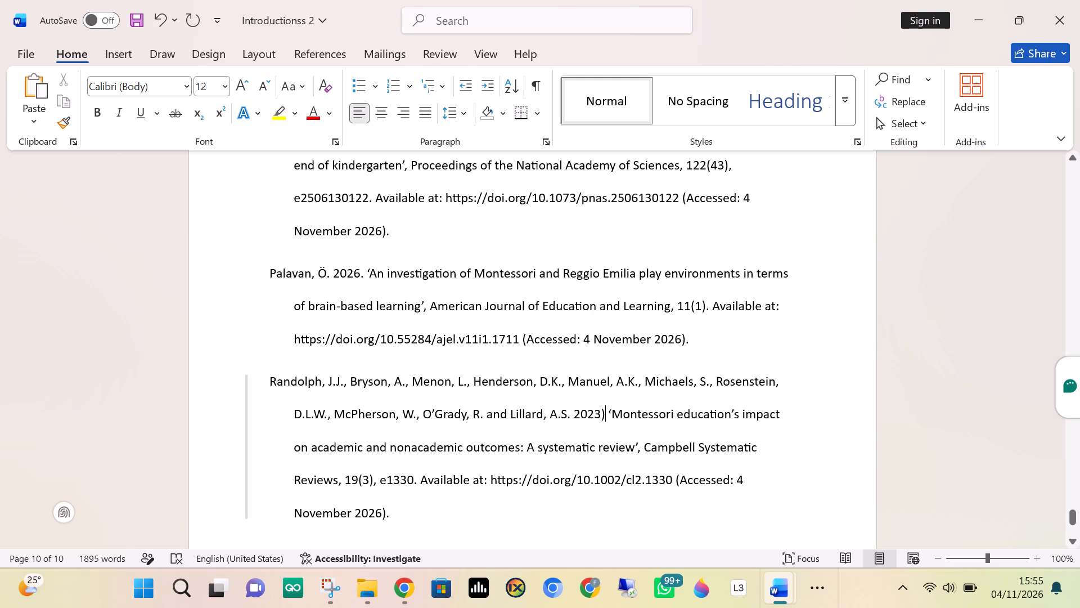
{"action": "key", "text": "BackSpace"}
{"action": "key", "text": "space"}
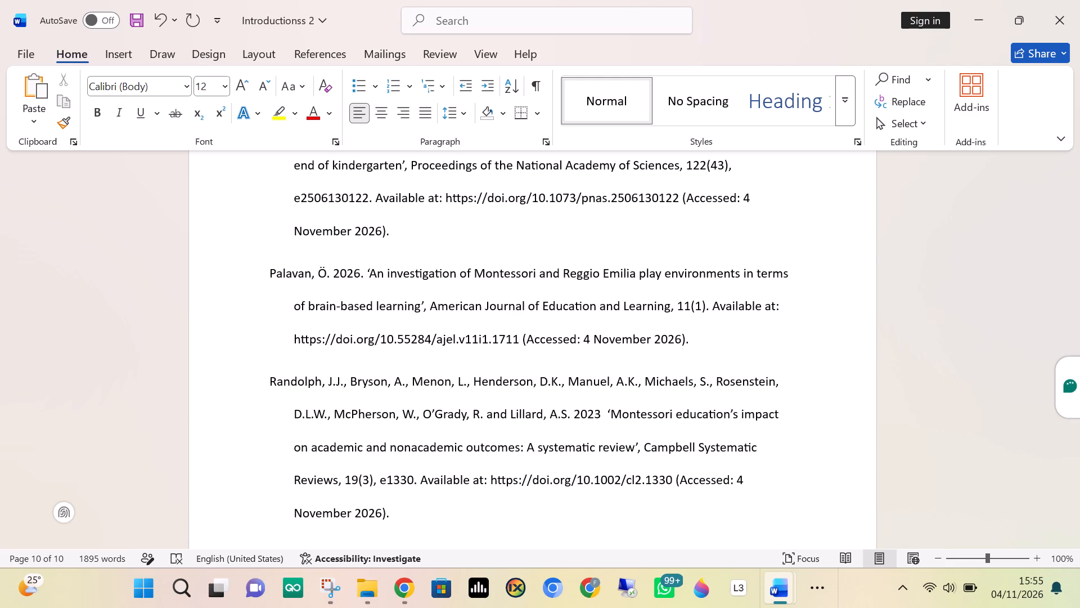
{"action": "key", "text": "BackSpace"}
{"action": "key", "text": "period"}
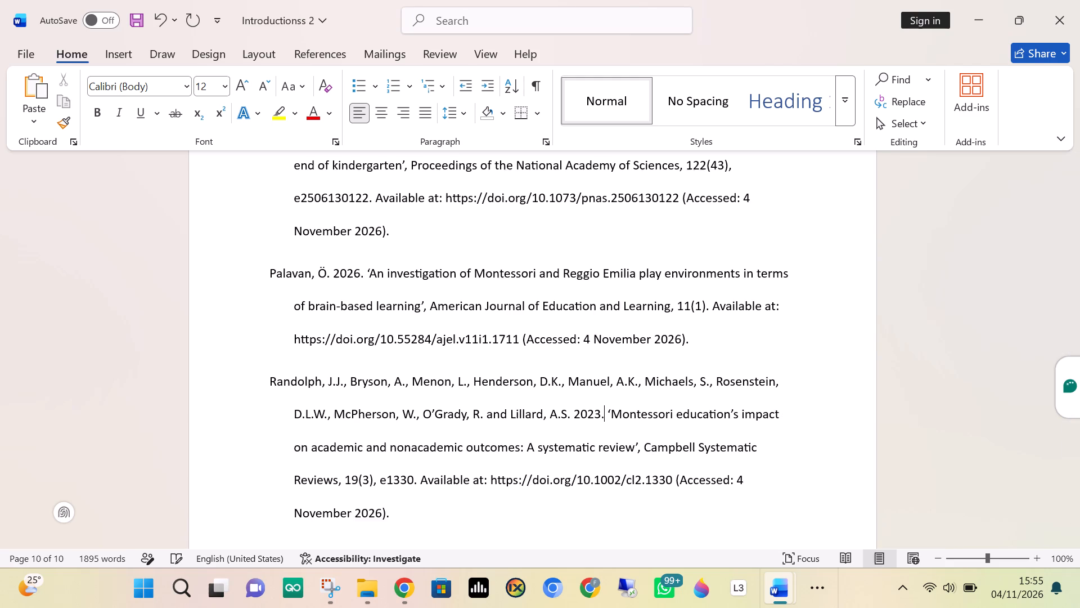
Check the end of the reference list and save the Introductionss 2 document.
{"action": "scroll", "coordinate": [605, 413], "scroll_direction": "down", "scroll_amount": 3}
{"action": "key", "text": "ctrl+s"}
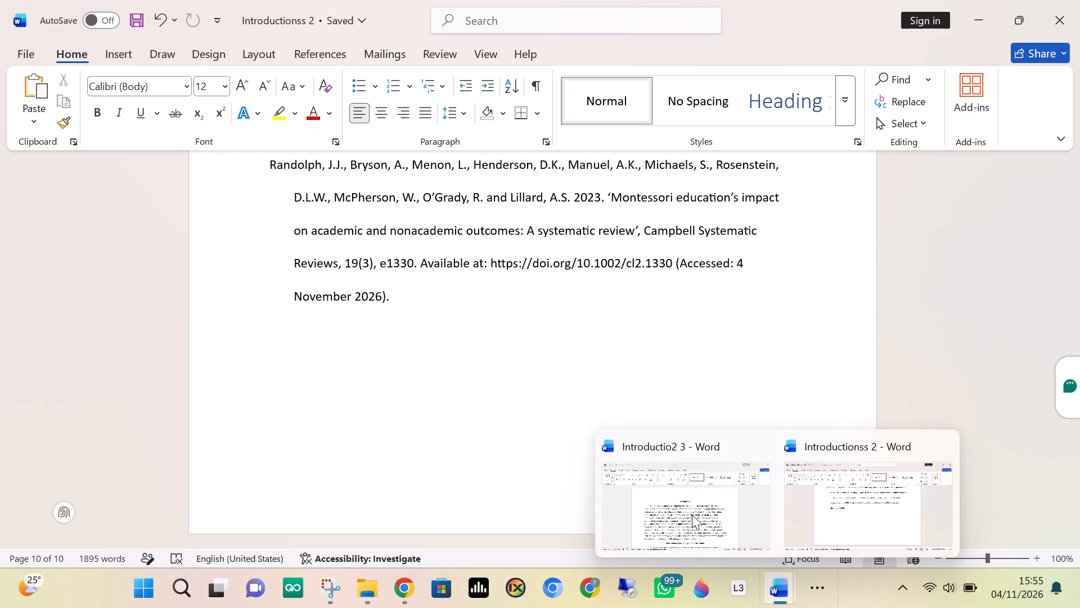
Switch to the Introductio2 3 document and set the font of its entire text to Times New Roman.
{"action": "left_click", "coordinate": [682, 503]}
{"action": "scroll", "coordinate": [550, 440], "scroll_direction": "down", "scroll_amount": 1}
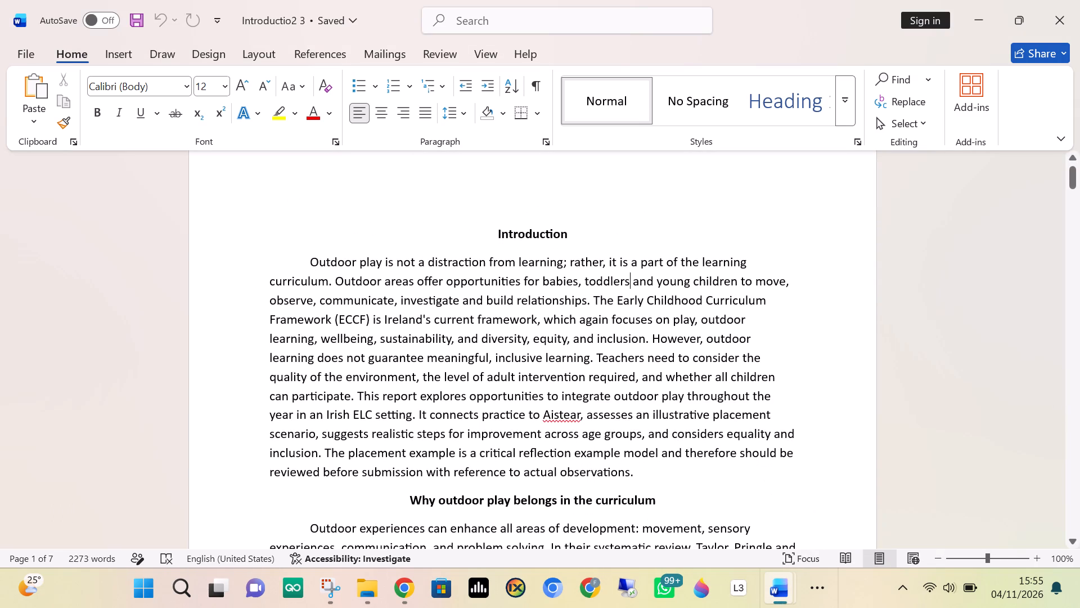
{"action": "key", "text": "ctrl+a"}
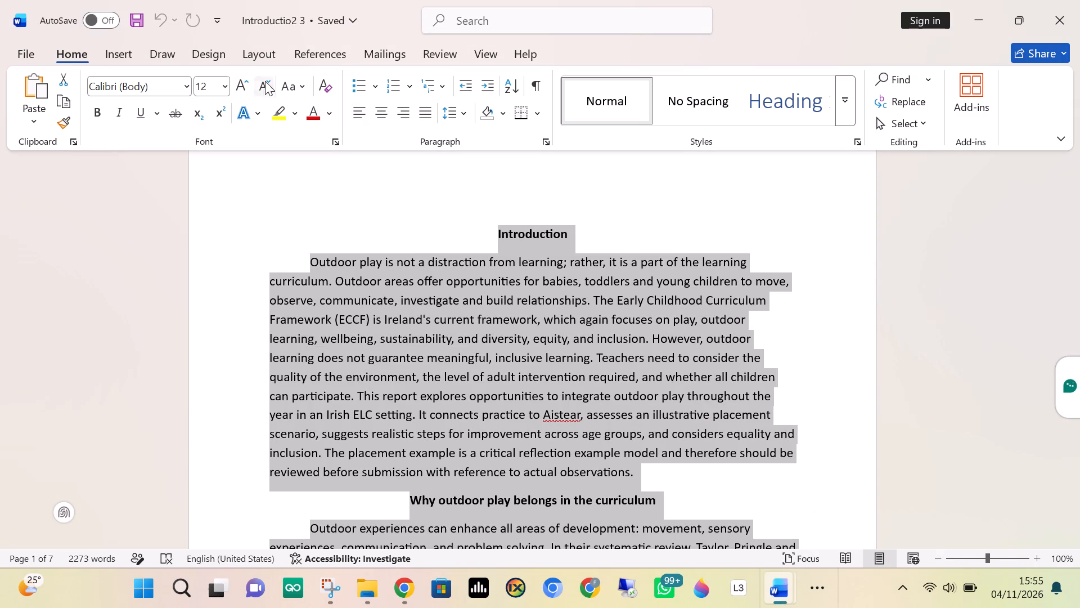
{"action": "left_click", "coordinate": [168, 86]}
{"action": "type", "text": "TIMES"}
Set the line spacing of the entire Introductio2 3 text to 2.0 and save the document.
{"action": "left_click", "coordinate": [460, 108]}
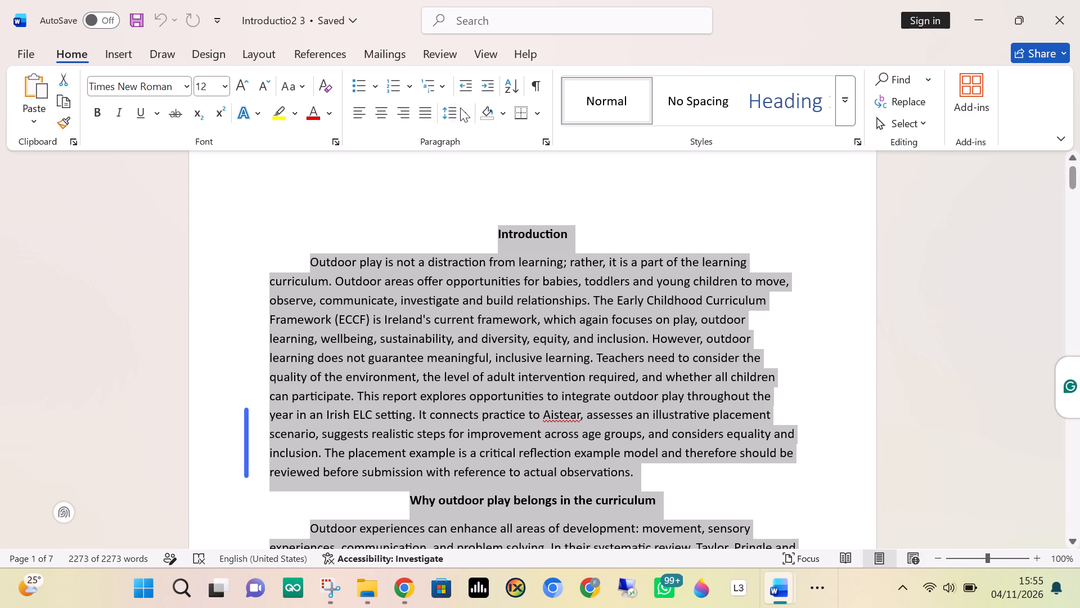
{"action": "left_click", "coordinate": [460, 108]}
{"action": "left_click", "coordinate": [460, 108]}
{"action": "left_click", "coordinate": [460, 108]}
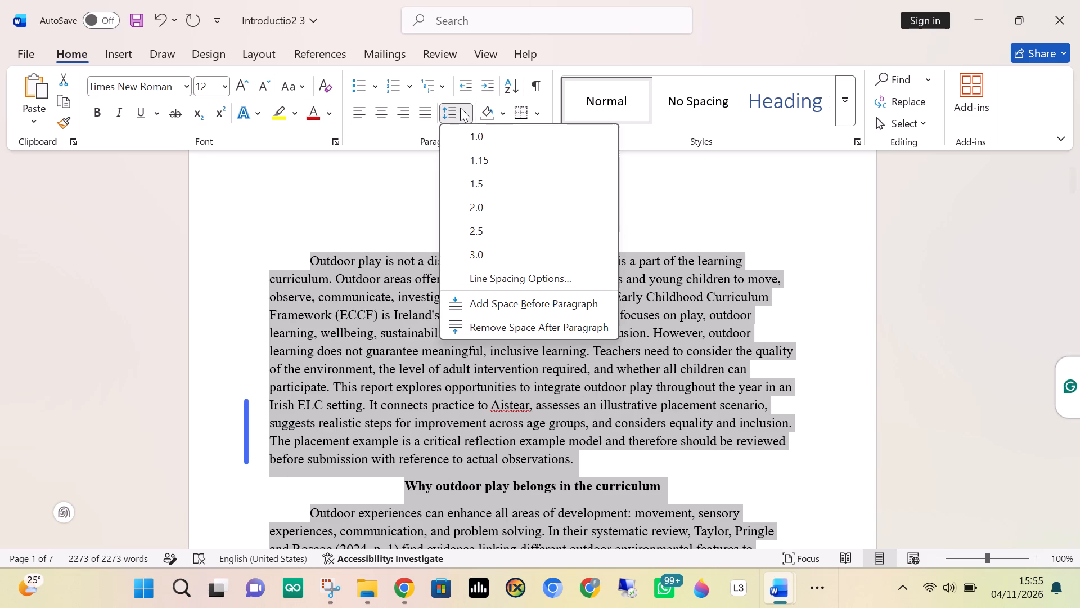
{"action": "left_click", "coordinate": [488, 203]}
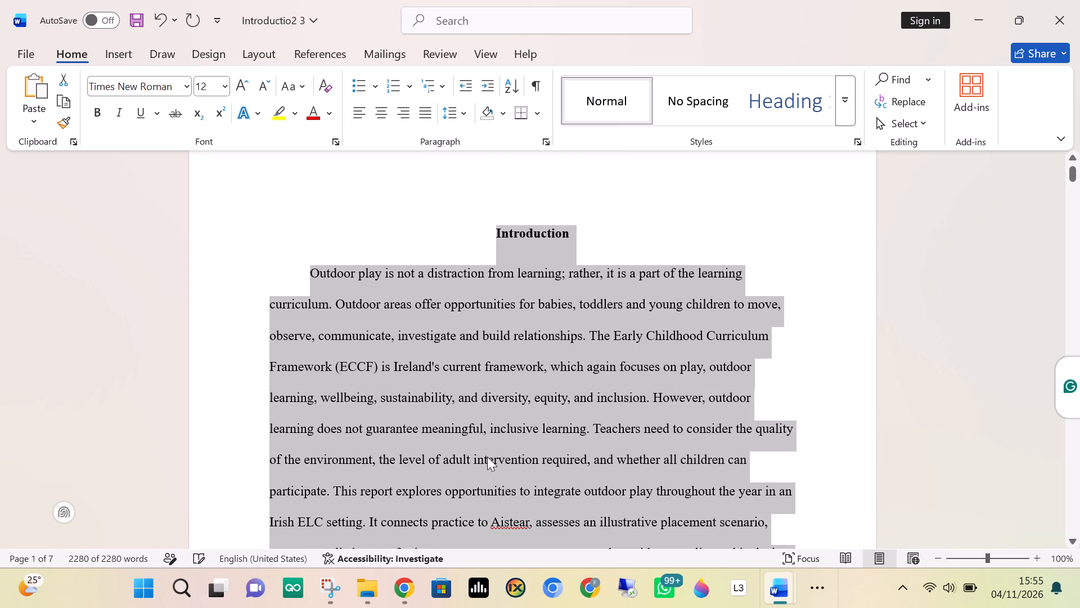
{"action": "left_click", "coordinate": [487, 457]}
{"action": "key", "text": "ctrl+s"}
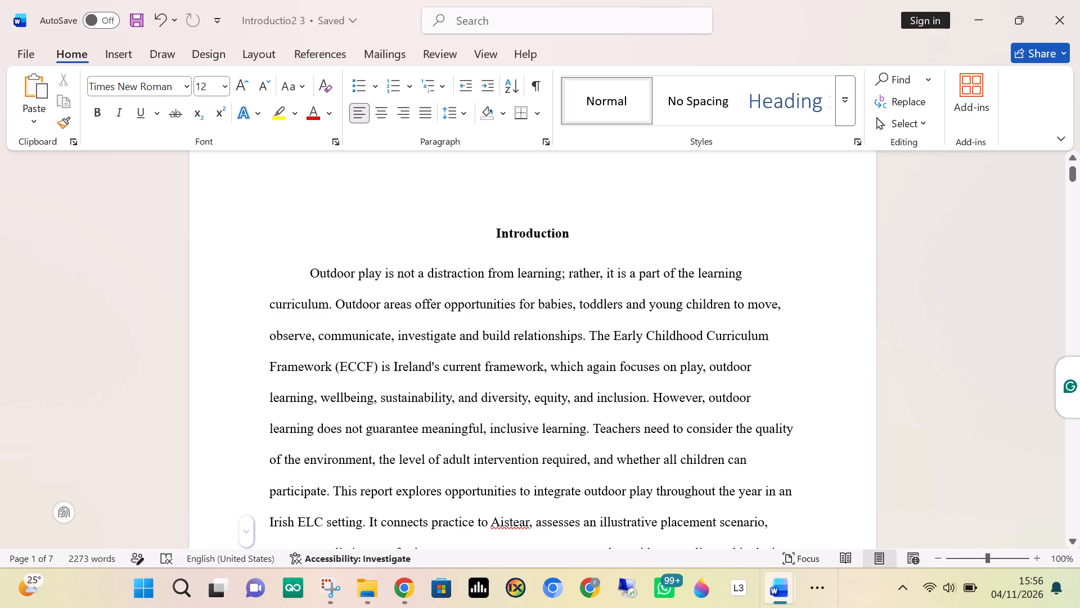
Delete the Introduction paragraph's final sentence, which starts "The placement example is a critical reflection example model".
{"action": "scroll", "coordinate": [487, 457], "scroll_direction": "down", "scroll_amount": 2}
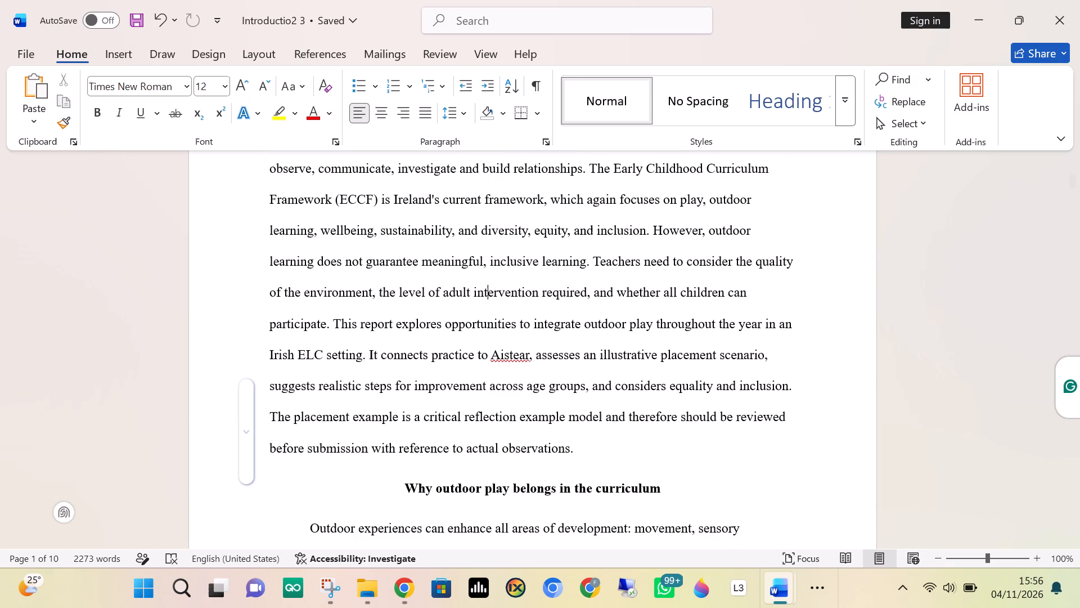
{"action": "scroll", "coordinate": [487, 457], "scroll_direction": "up", "scroll_amount": 2}
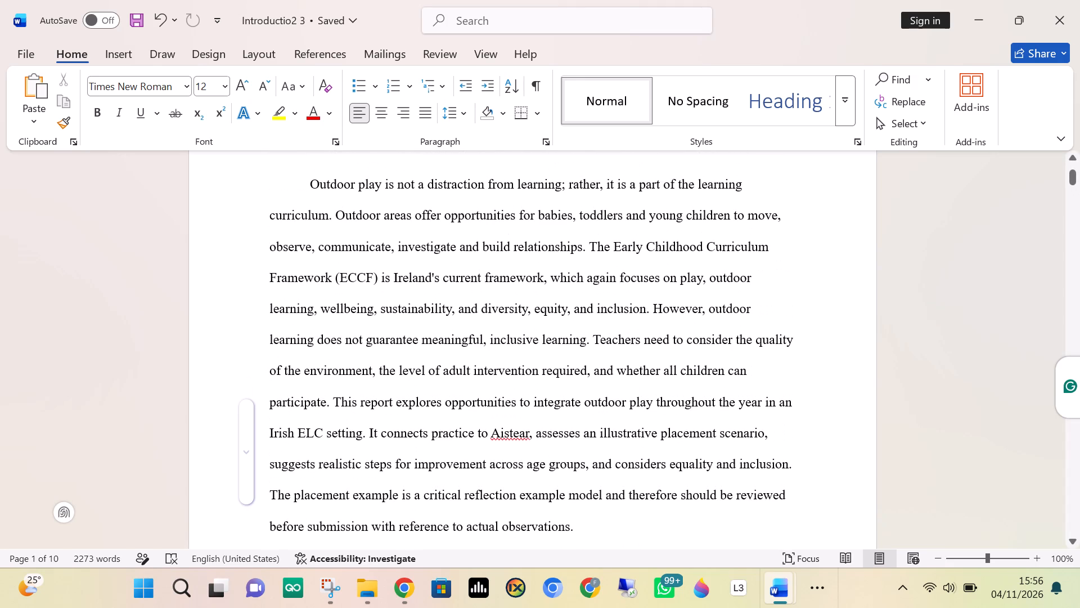
{"action": "scroll", "coordinate": [487, 457], "scroll_direction": "up", "scroll_amount": 1}
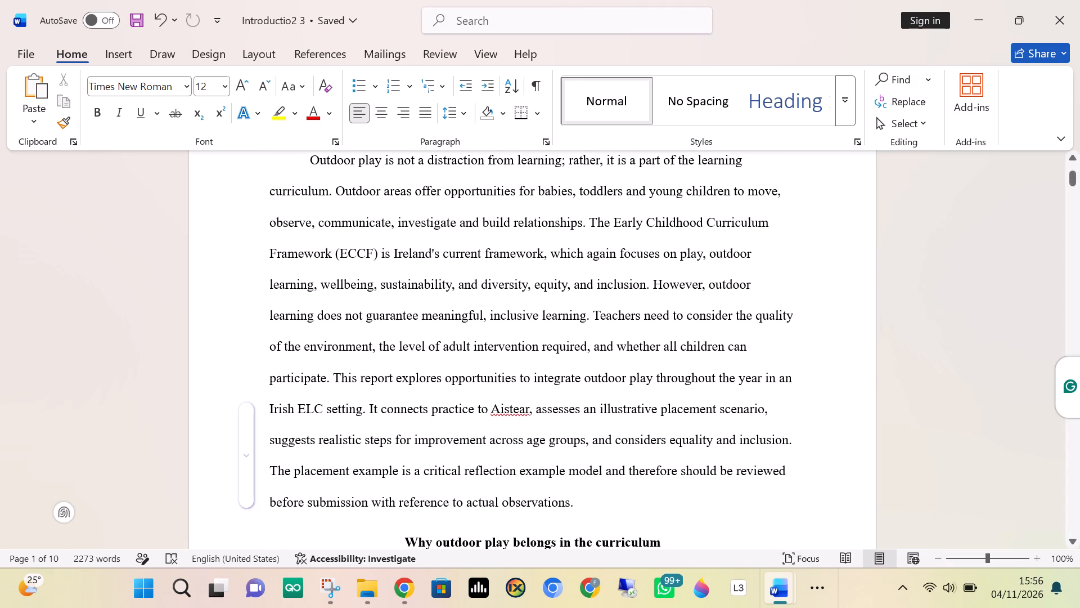
{"action": "triple_click", "coordinate": [472, 472]}
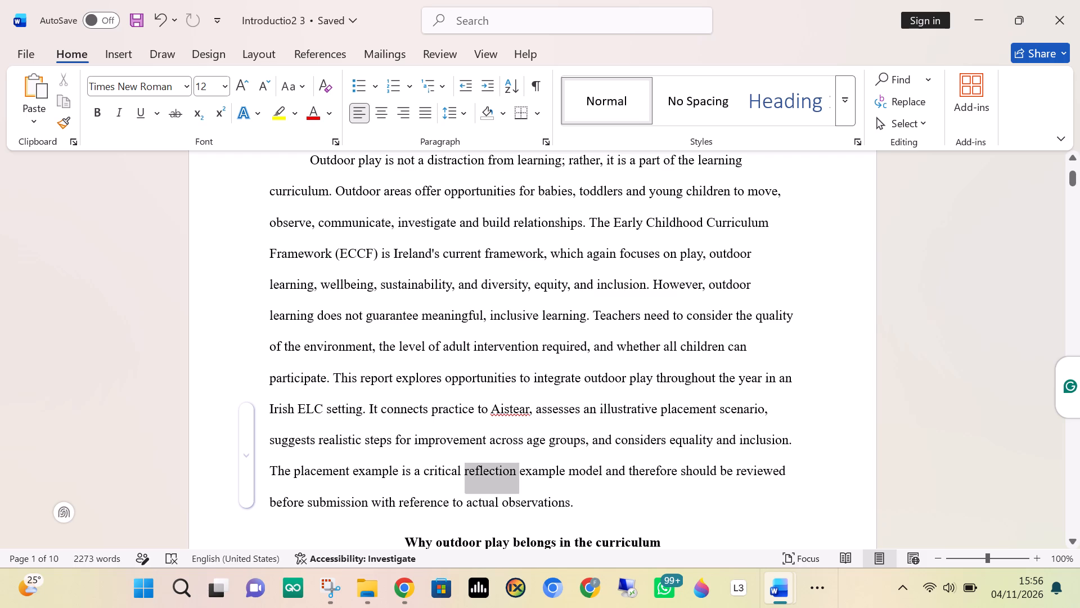
{"action": "left_click", "coordinate": [472, 472]}
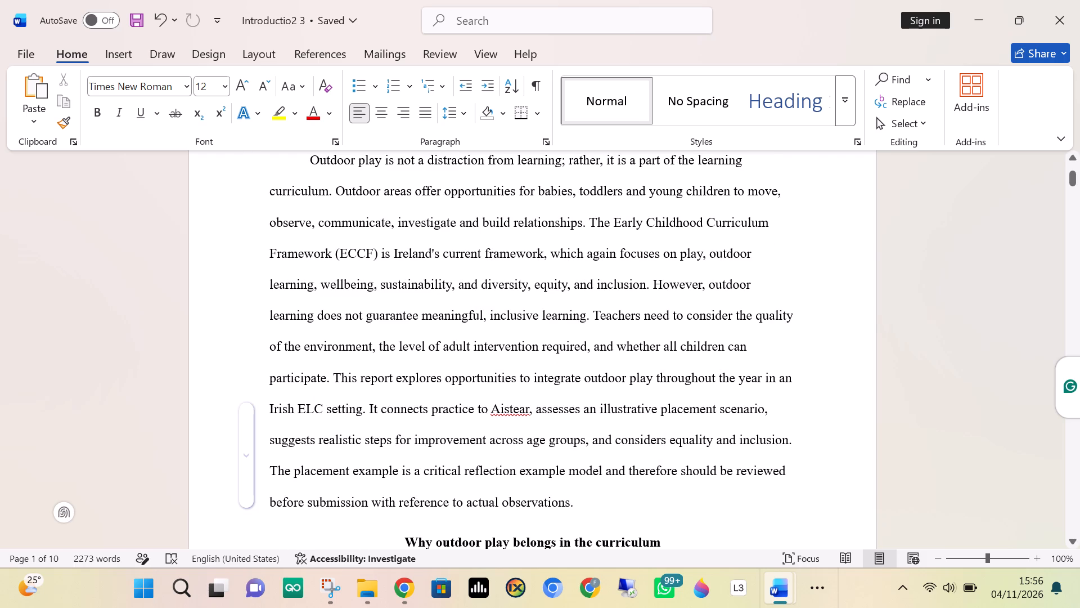
{"action": "left_click_drag", "start_coordinate": [575, 503], "coordinate": [276, 467]}
{"action": "key", "text": "BackSpace"}
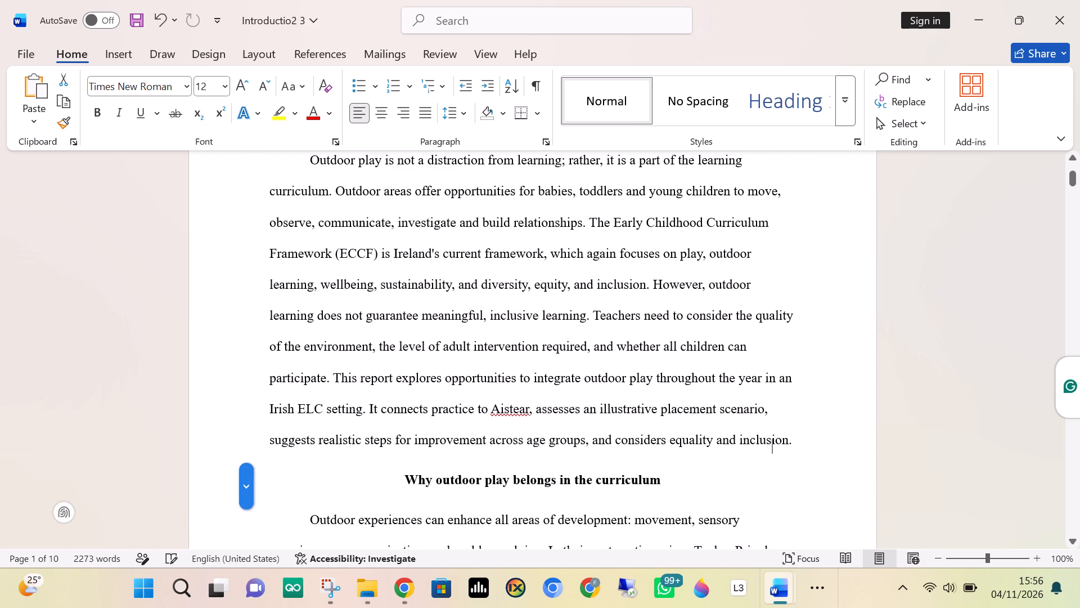
Join the two Introduction sentences about the Irish ELC setting so they read "setting and it connects practice to Aistear".
{"action": "left_click", "coordinate": [374, 407]}
{"action": "key", "text": "BackSpace"}
{"action": "key", "text": "BackSpace"}
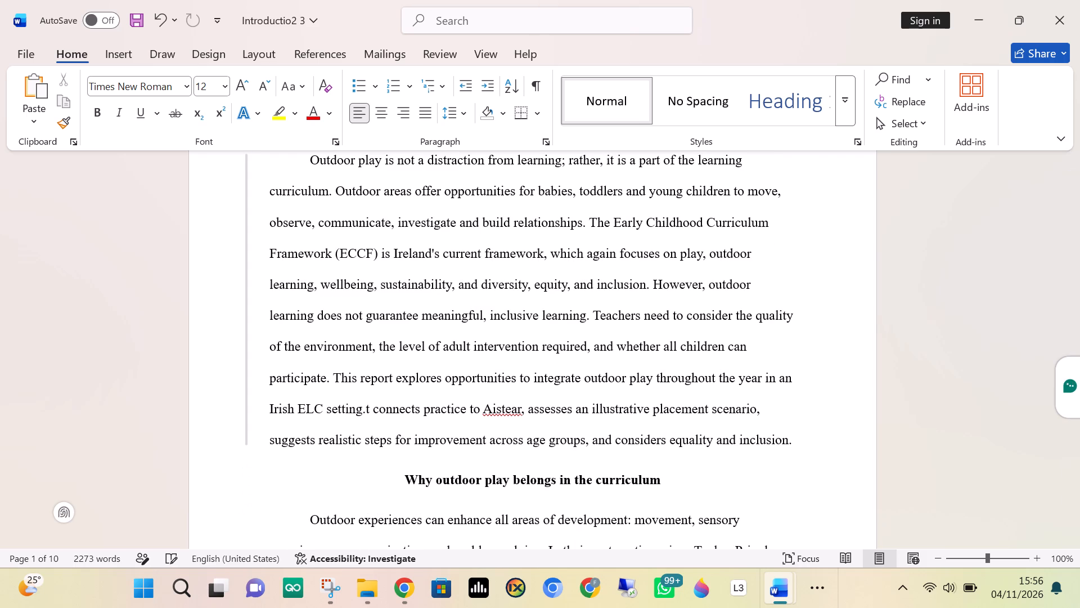
{"action": "key", "text": "BackSpace"}
{"action": "key", "text": "space"}
{"action": "type", "text": "AND"}
{"action": "key", "text": "space"}
{"action": "key", "text": "BackSpace"}
{"action": "key", "text": "BackSpace"}
{"action": "key", "text": "BackSpace"}
{"action": "key", "text": "i"}
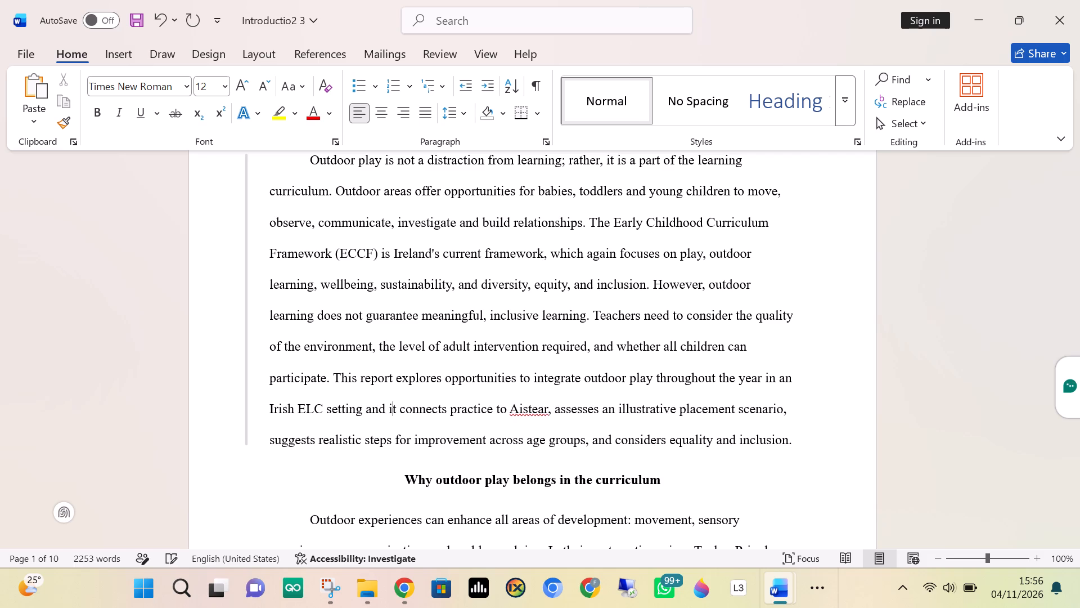
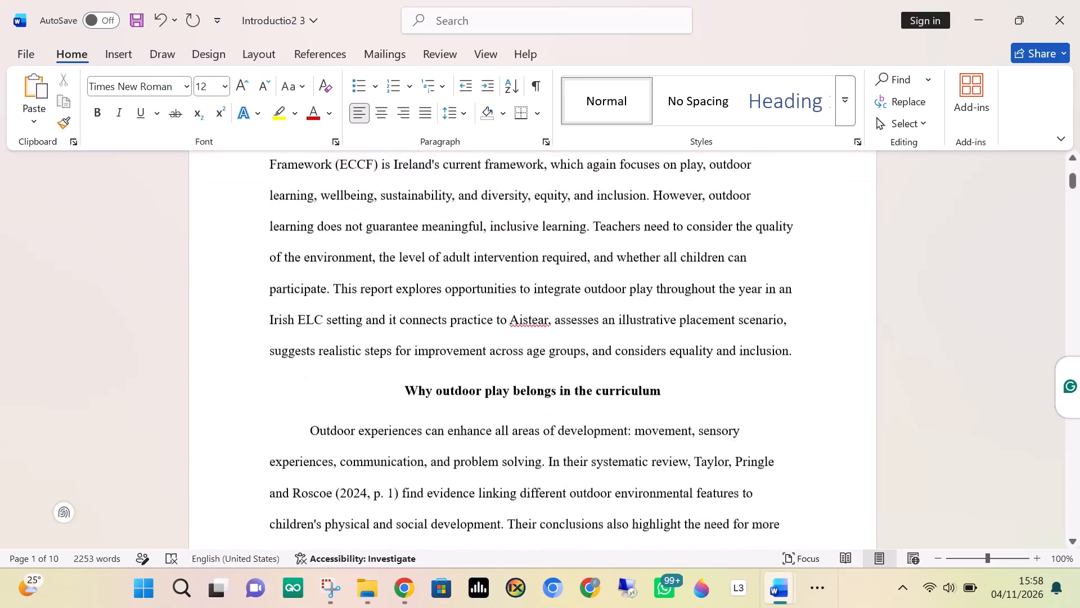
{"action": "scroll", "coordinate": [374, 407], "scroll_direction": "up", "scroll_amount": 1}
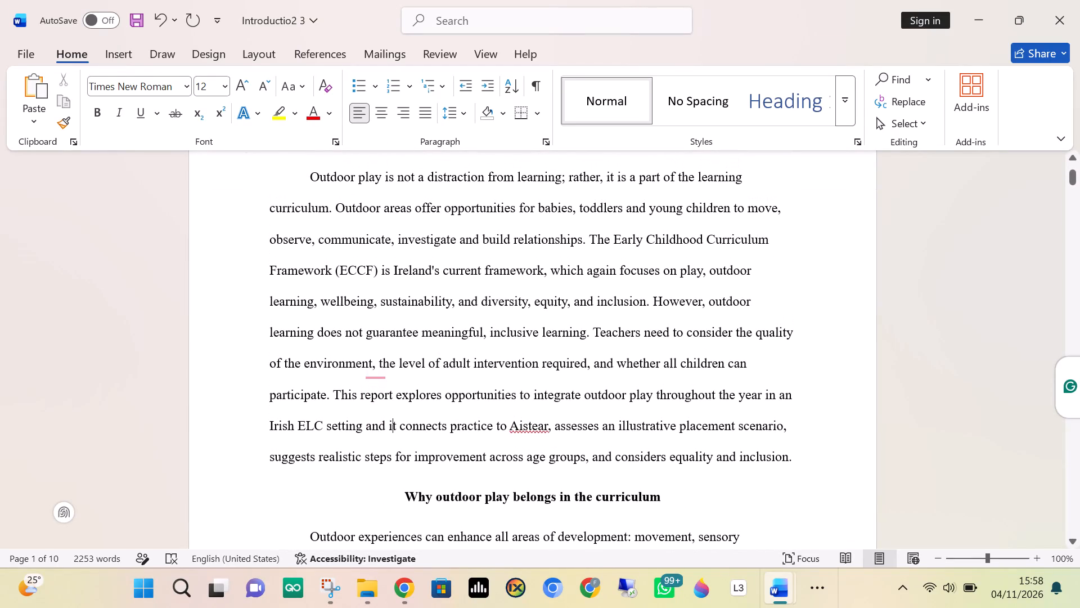
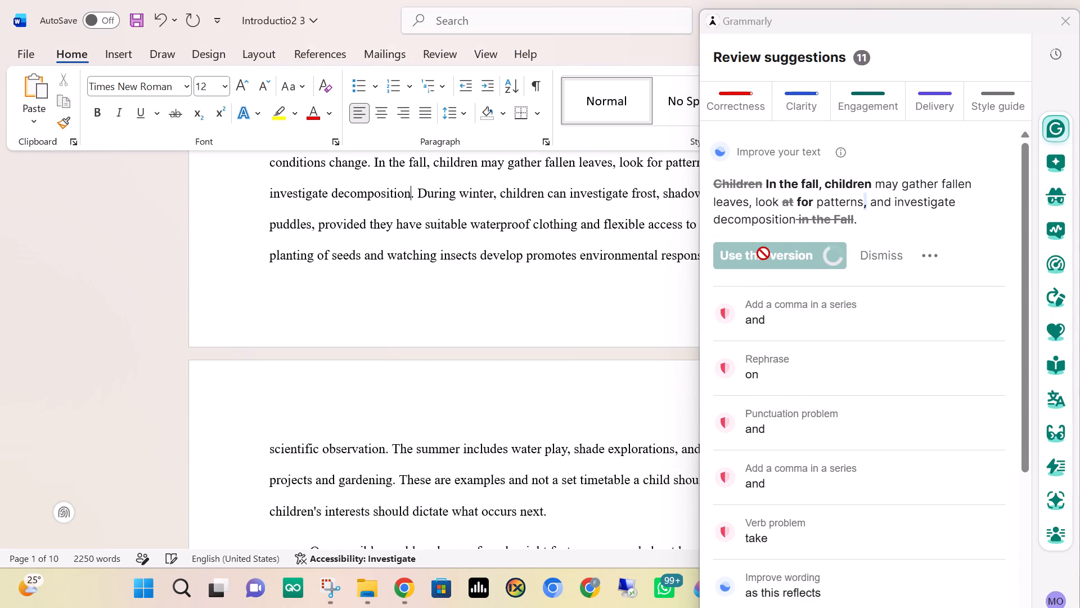
Accept the Grammarly correctness suggestions for the series comma before "and" and the rephrasing "evaluate success based on the number".
{"action": "left_click", "coordinate": [741, 212]}
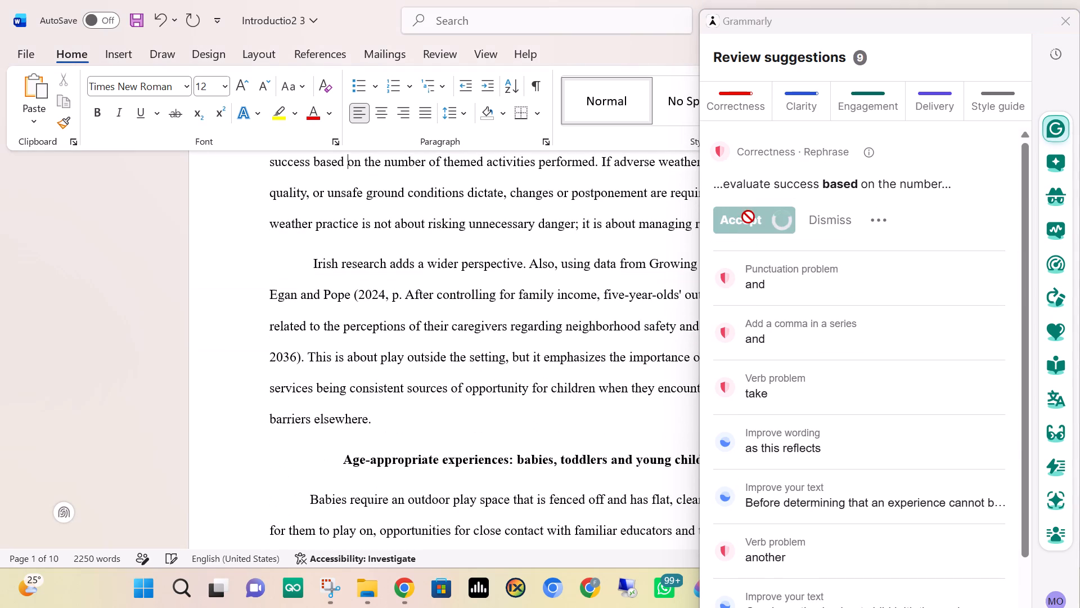
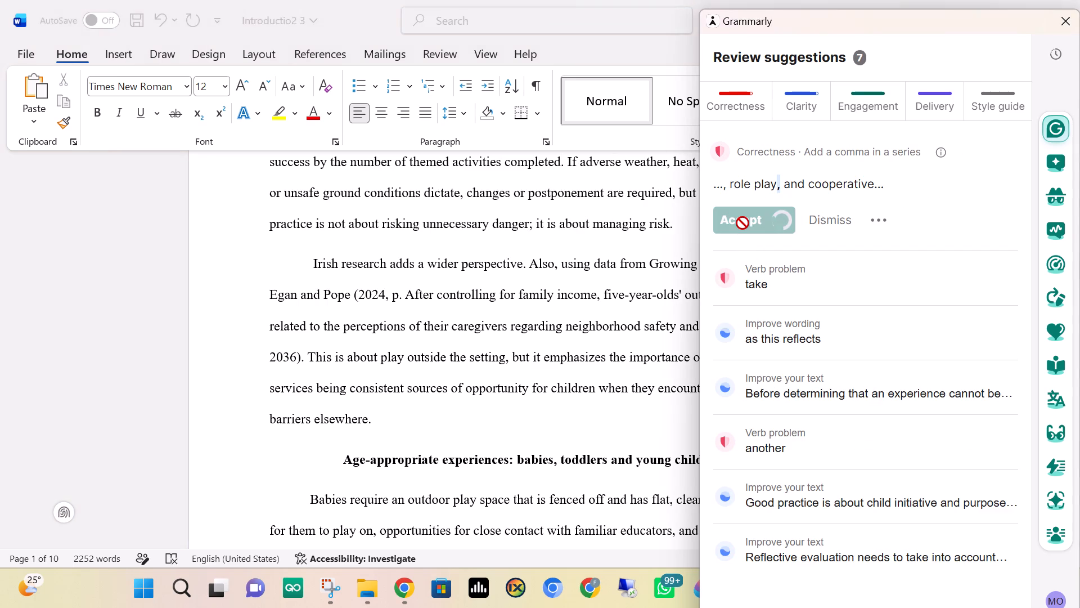
Accept the Grammarly verb correction replacing "take" with "taking" before "photos" in the paragraph on young children's investigations.
{"action": "left_click", "coordinate": [742, 223]}
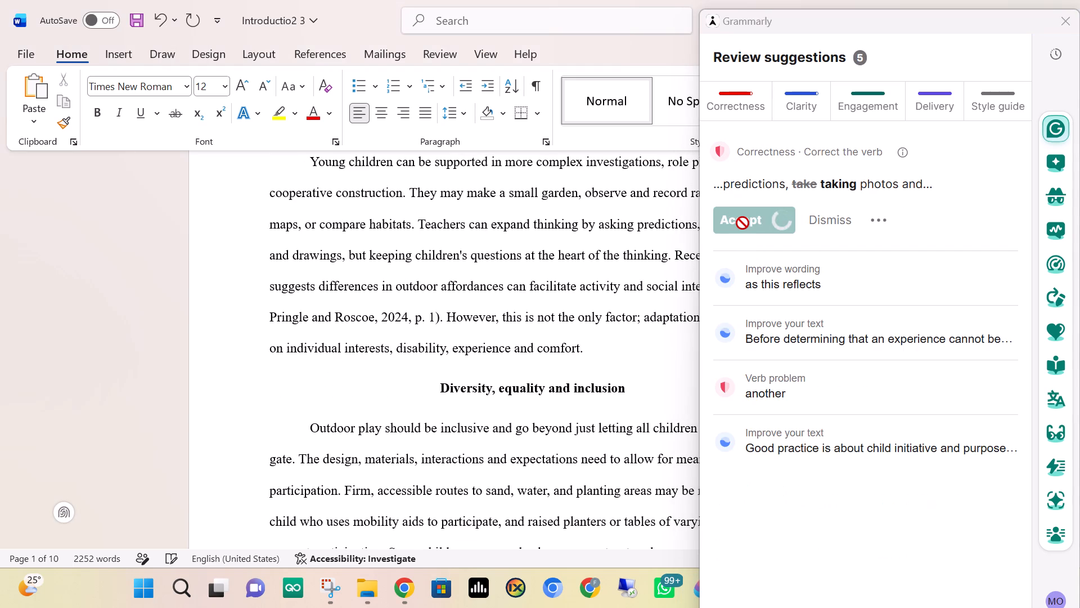
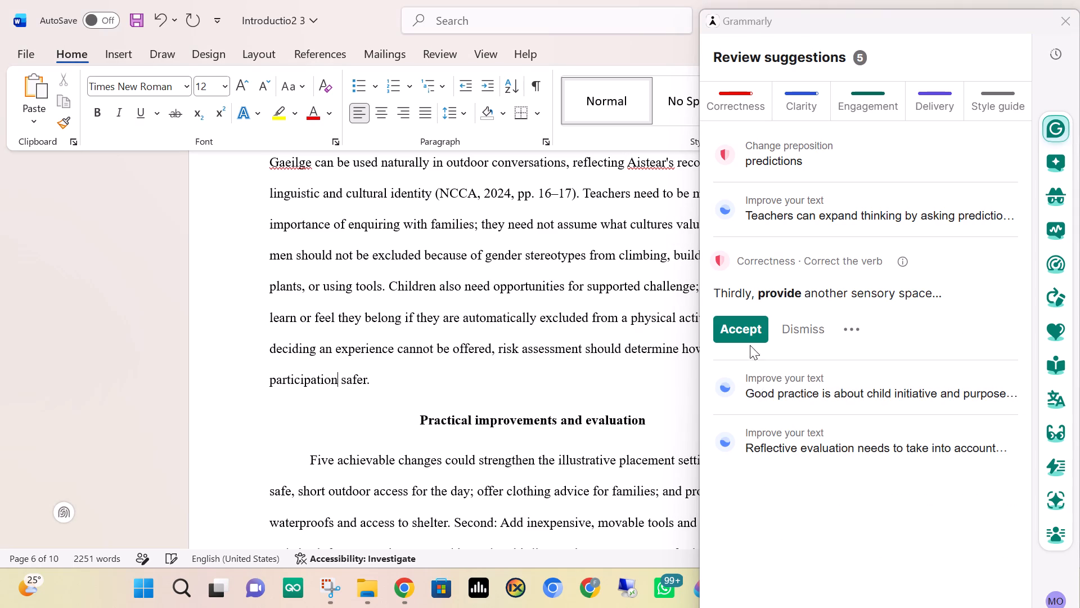
Accept the Grammarly verb correction "provide" in the sentence beginning "Thirdly" about another sensory space.
{"action": "left_click", "coordinate": [749, 339]}
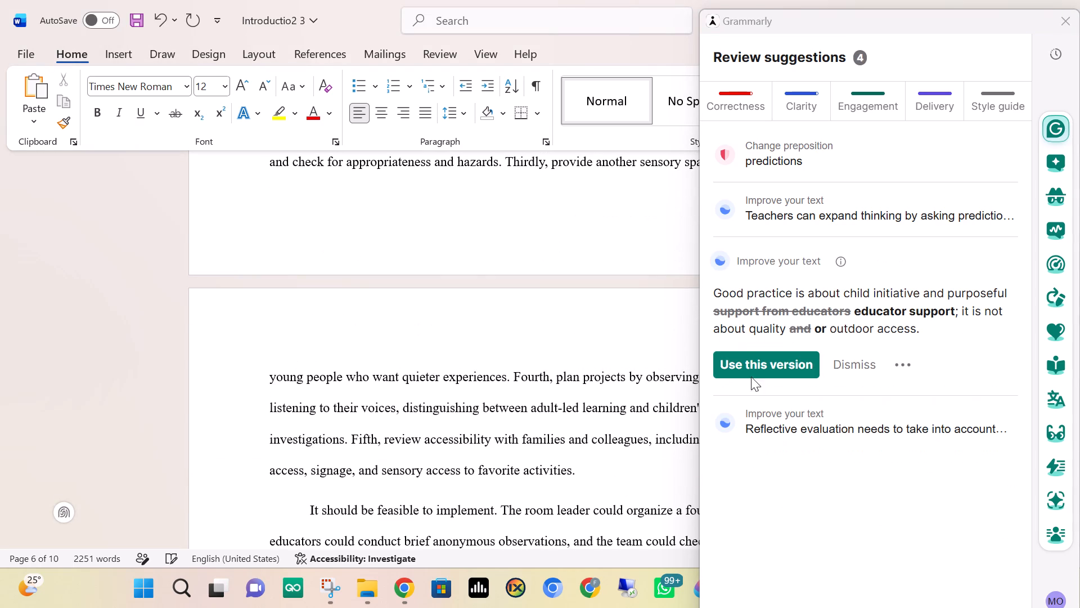
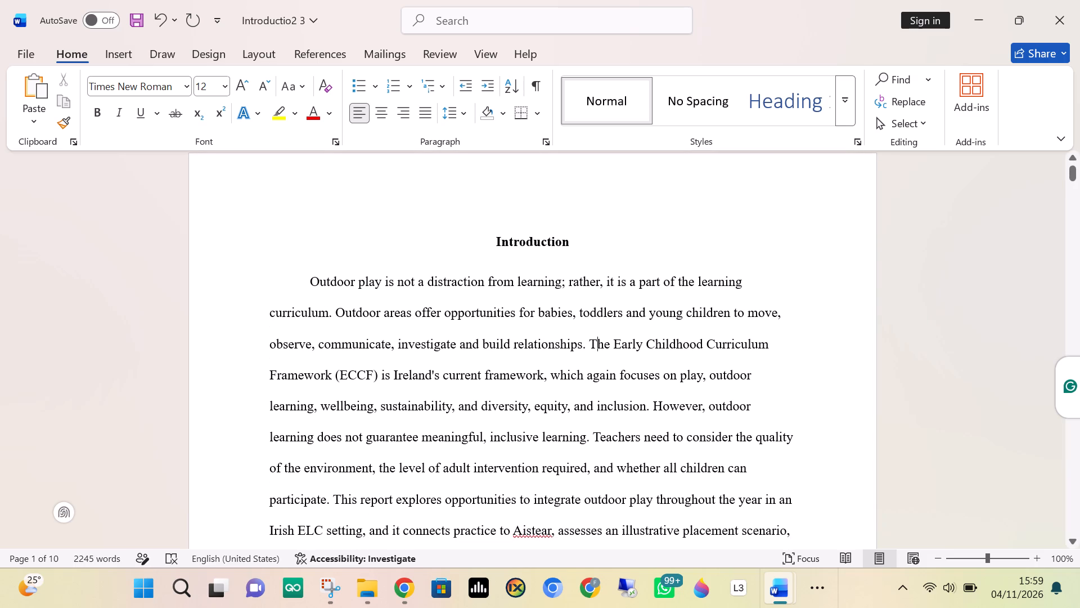
Read through the introduction and the section "Why outdoor play belongs in the curriculum".
{"action": "scroll", "coordinate": [497, 409], "scroll_direction": "down", "scroll_amount": 1}
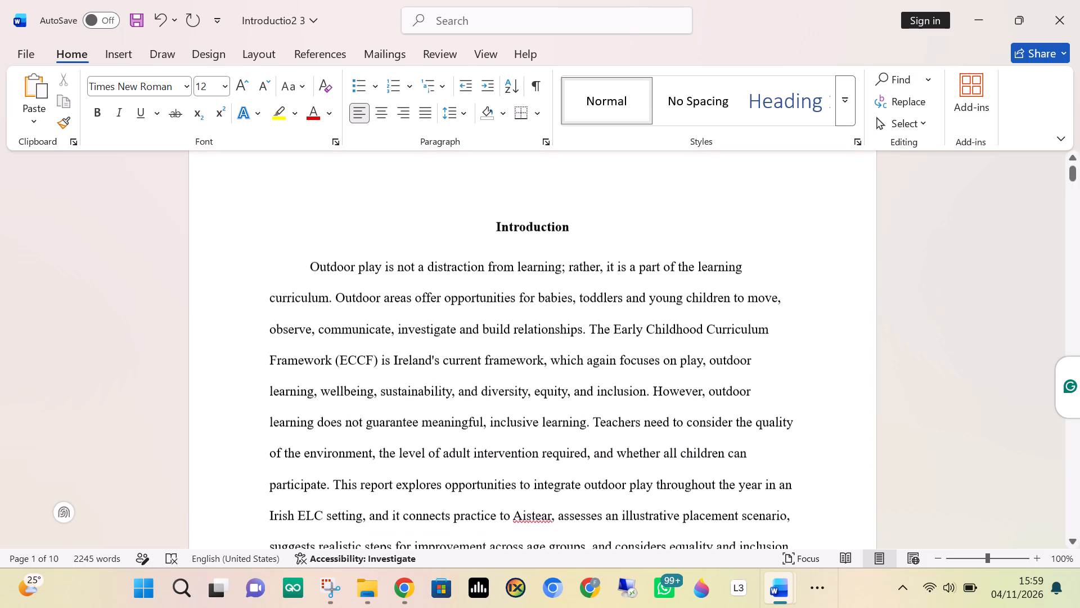
{"action": "scroll", "coordinate": [497, 409], "scroll_direction": "down", "scroll_amount": 3}
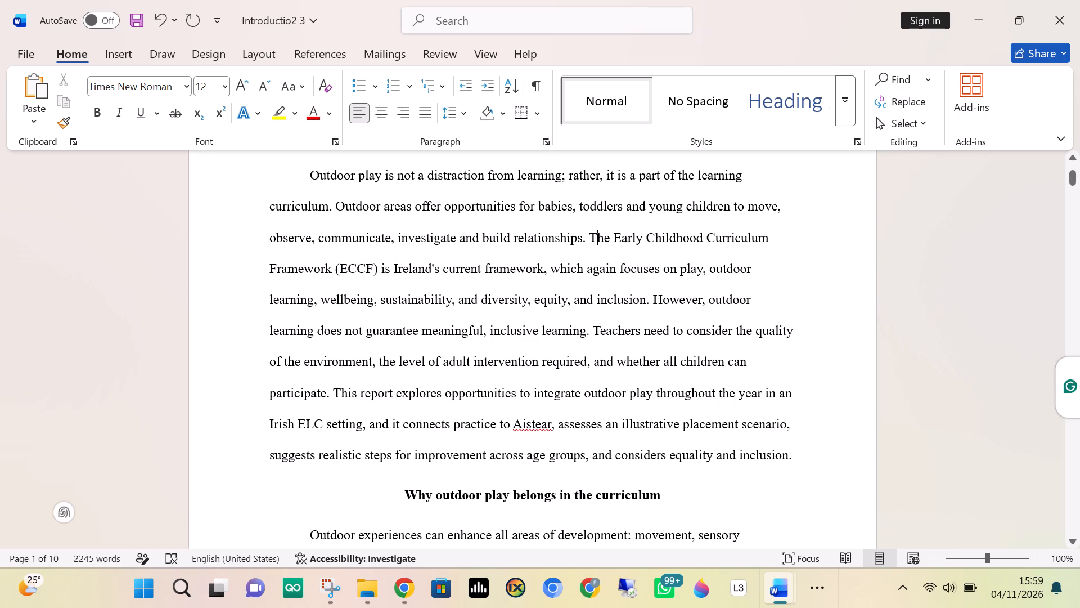
{"action": "scroll", "coordinate": [497, 409], "scroll_direction": "down", "scroll_amount": 1}
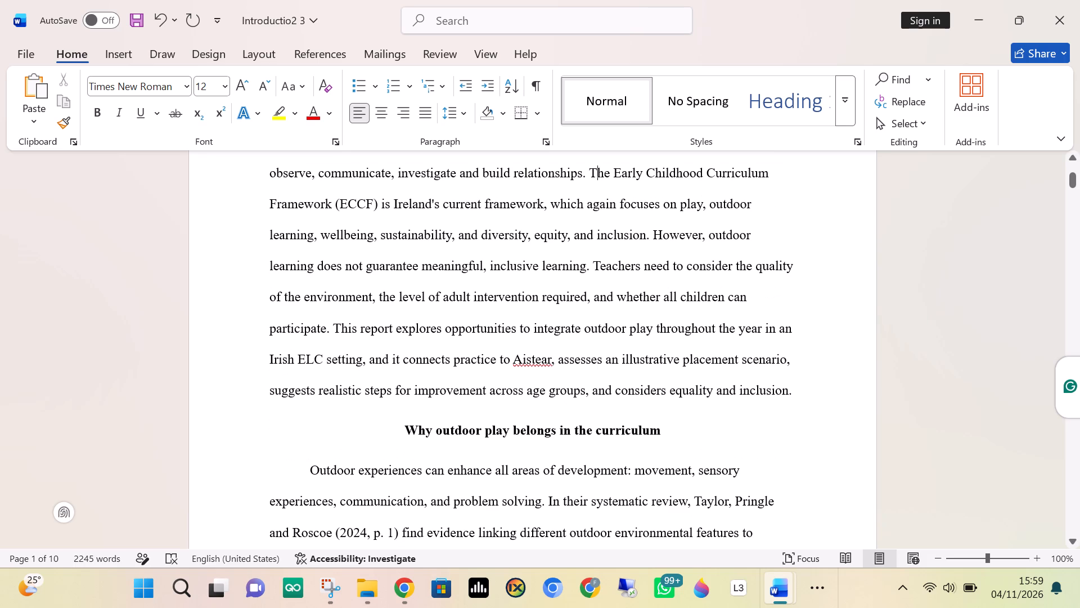
{"action": "scroll", "coordinate": [497, 409], "scroll_direction": "down", "scroll_amount": 2}
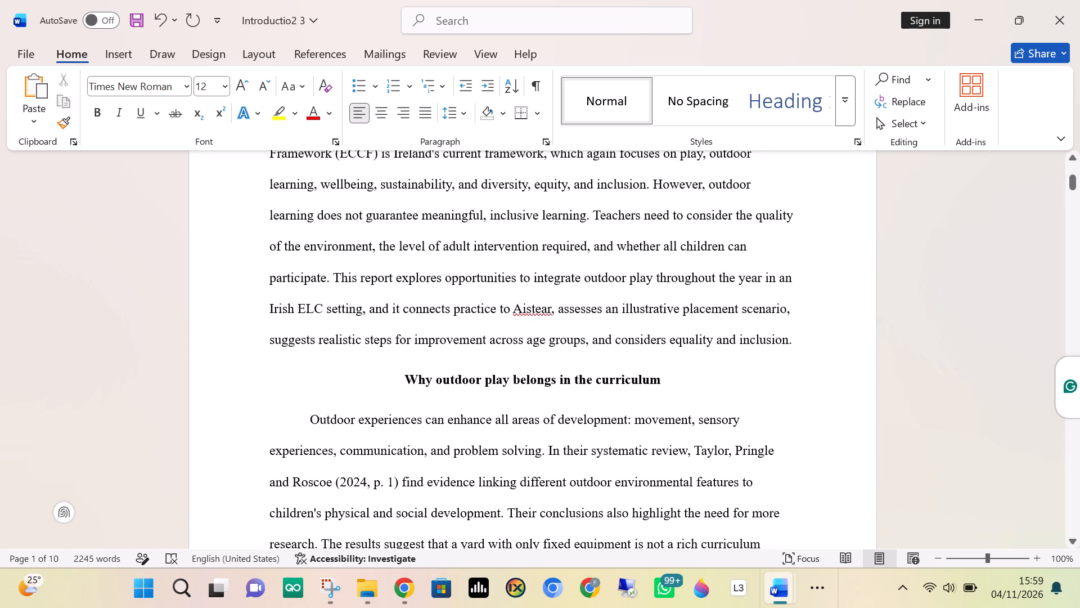
{"action": "scroll", "coordinate": [497, 409], "scroll_direction": "down", "scroll_amount": 3}
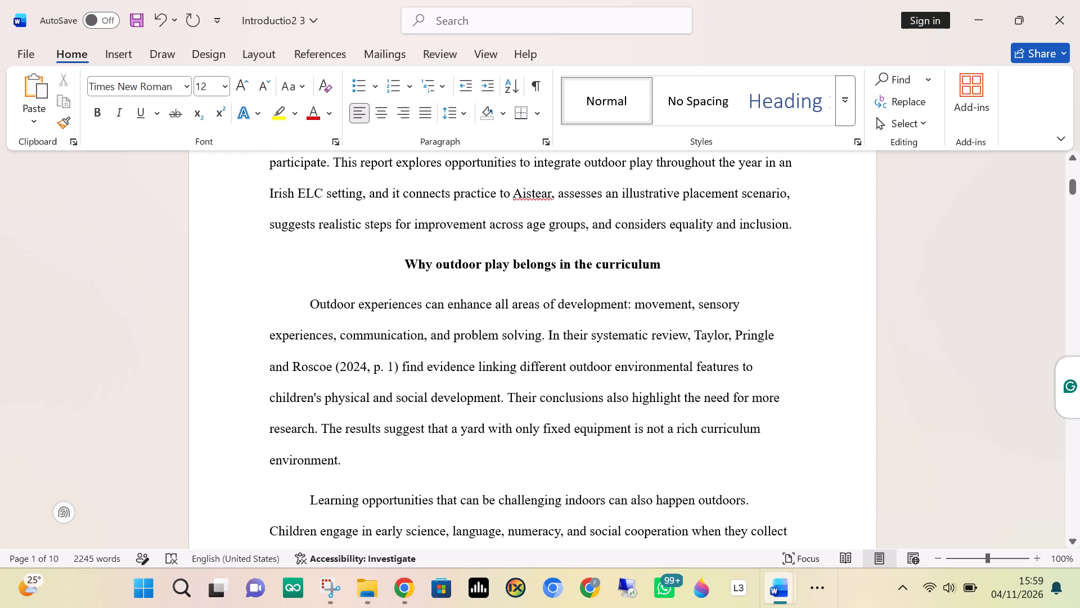
{"action": "scroll", "coordinate": [466, 430], "scroll_direction": "down", "scroll_amount": 1}
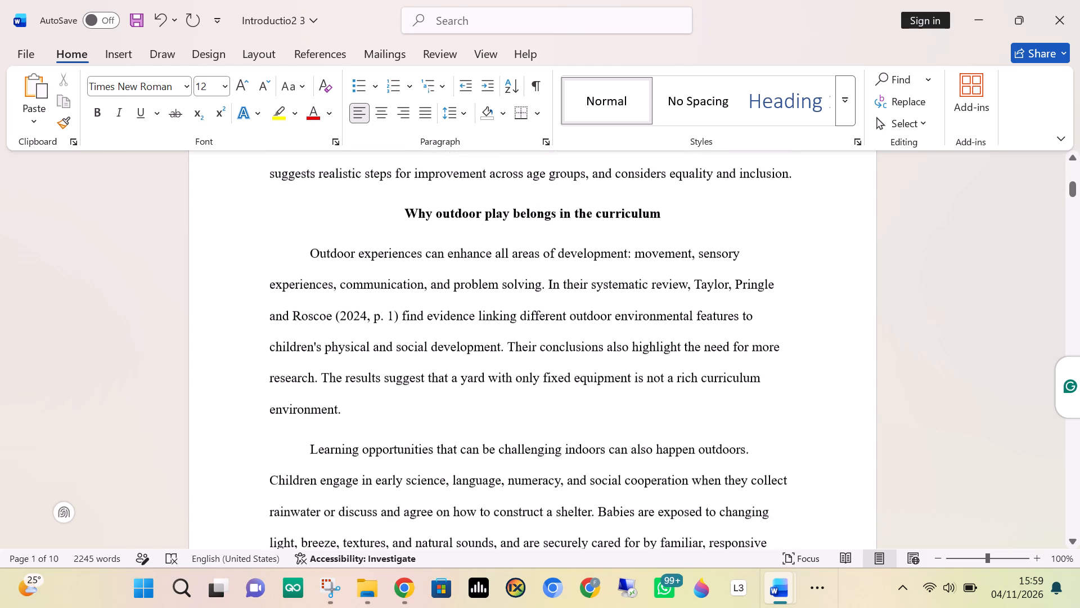
{"action": "scroll", "coordinate": [466, 430], "scroll_direction": "down", "scroll_amount": 1}
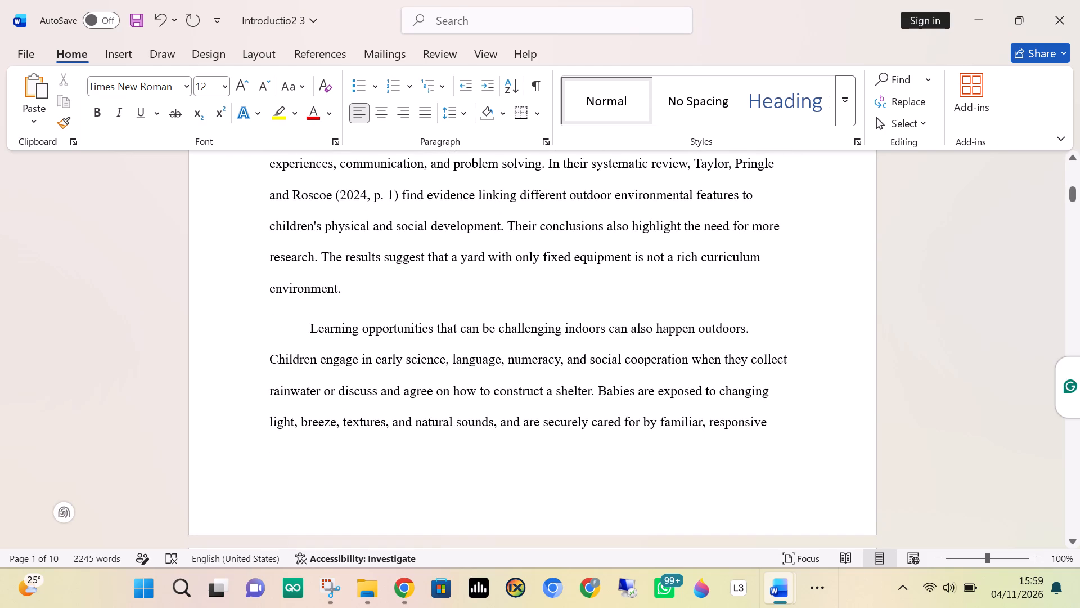
{"action": "scroll", "coordinate": [466, 430], "scroll_direction": "down", "scroll_amount": 1}
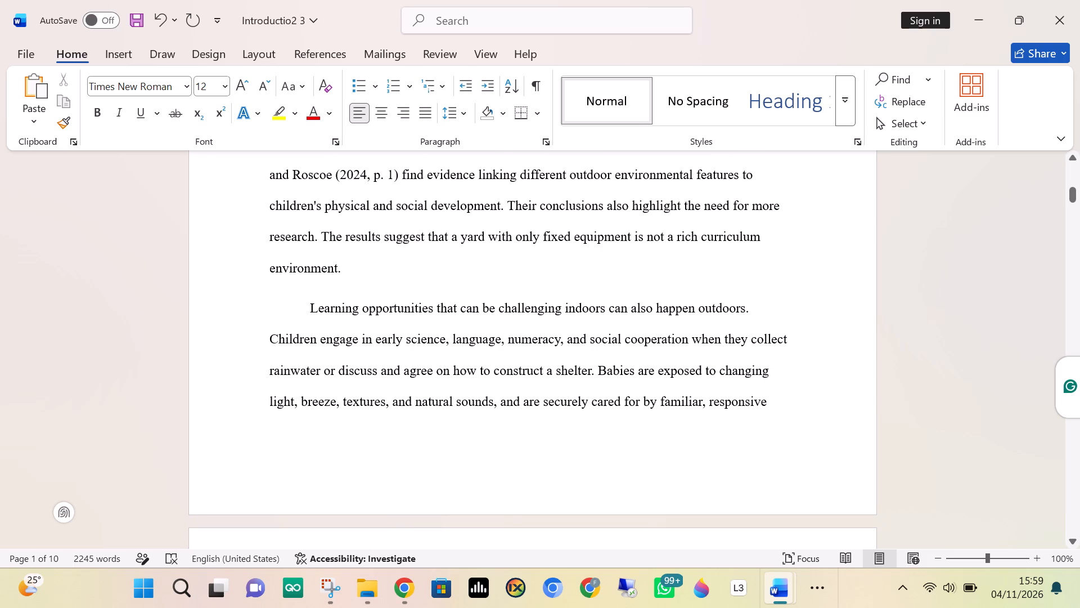
{"action": "scroll", "coordinate": [466, 430], "scroll_direction": "down", "scroll_amount": 2}
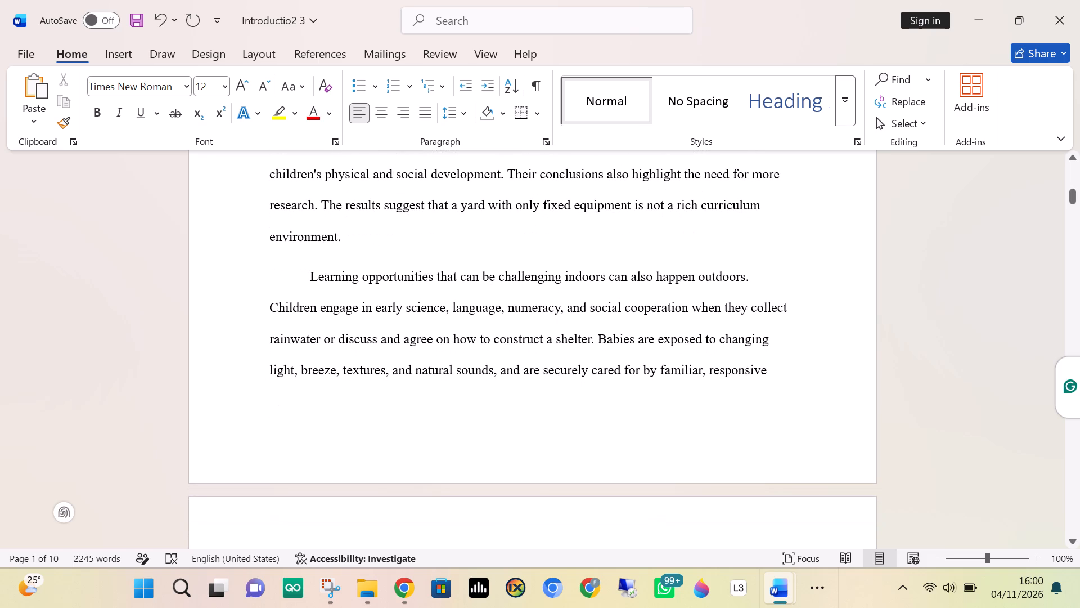
{"action": "scroll", "coordinate": [468, 423], "scroll_direction": "down", "scroll_amount": 3}
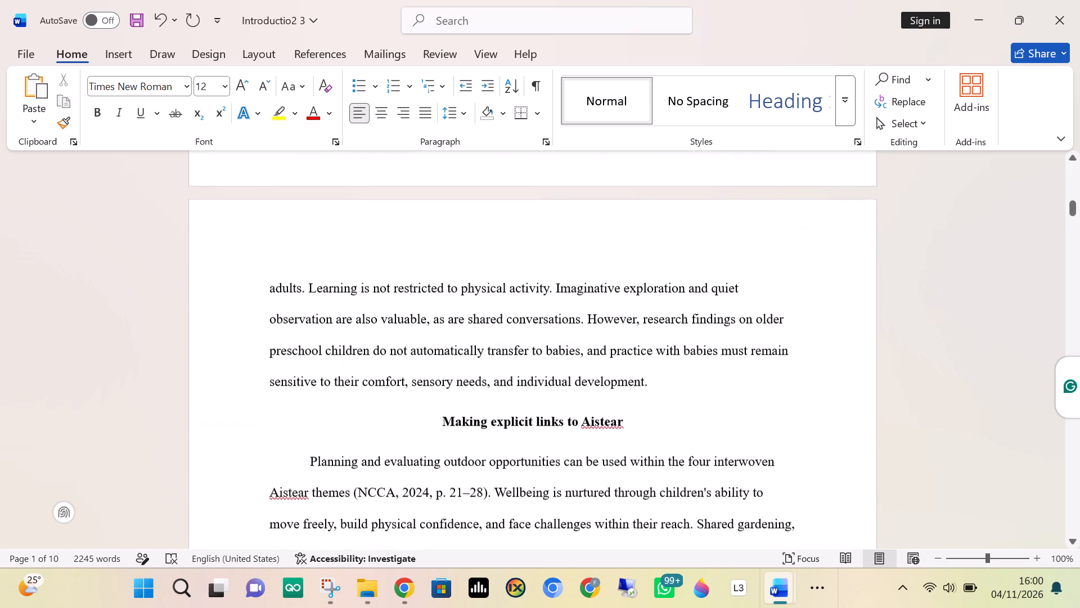
Shorten the page range in the NCCA, 2024 citation after "Aistear themes" to p. 21.
{"action": "scroll", "coordinate": [468, 423], "scroll_direction": "down", "scroll_amount": 2}
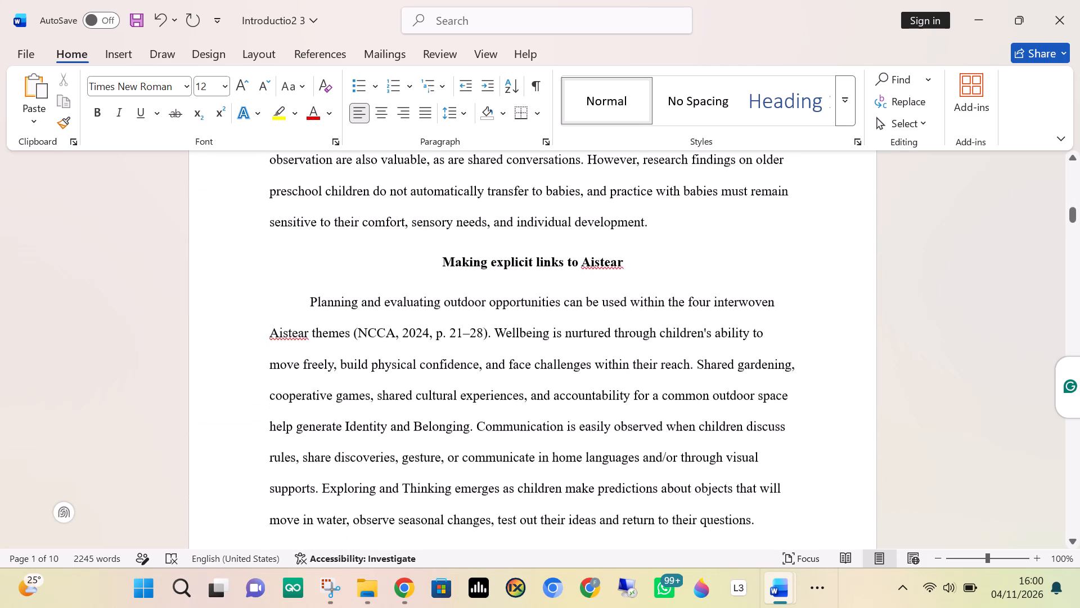
{"action": "left_click", "coordinate": [482, 328]}
{"action": "key", "text": "BackSpace"}
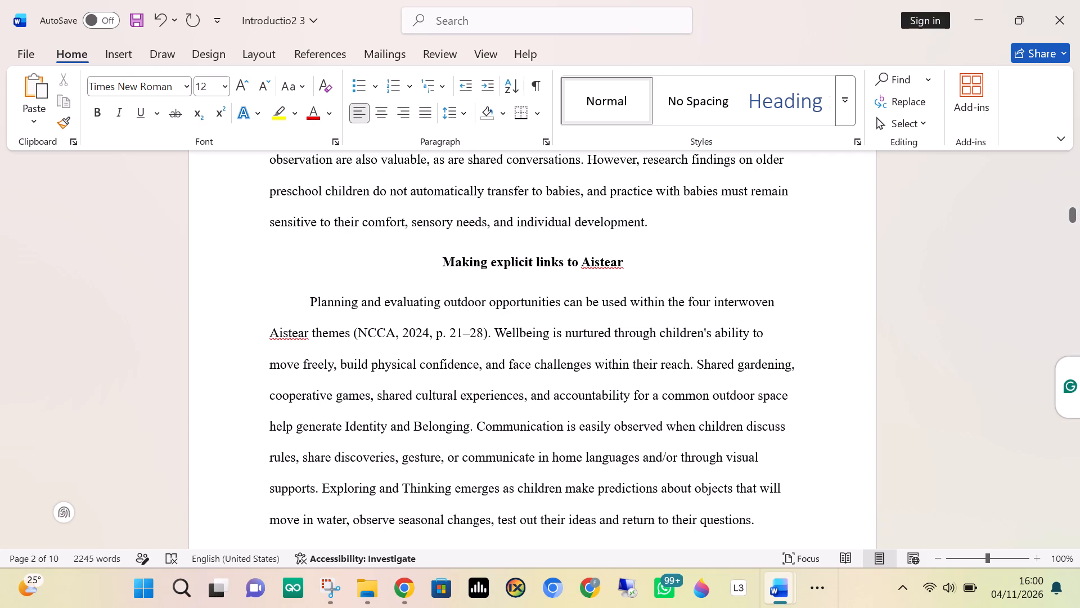
{"action": "key", "text": "BackSpace"}
{"action": "key", "text": "BackSpace"}
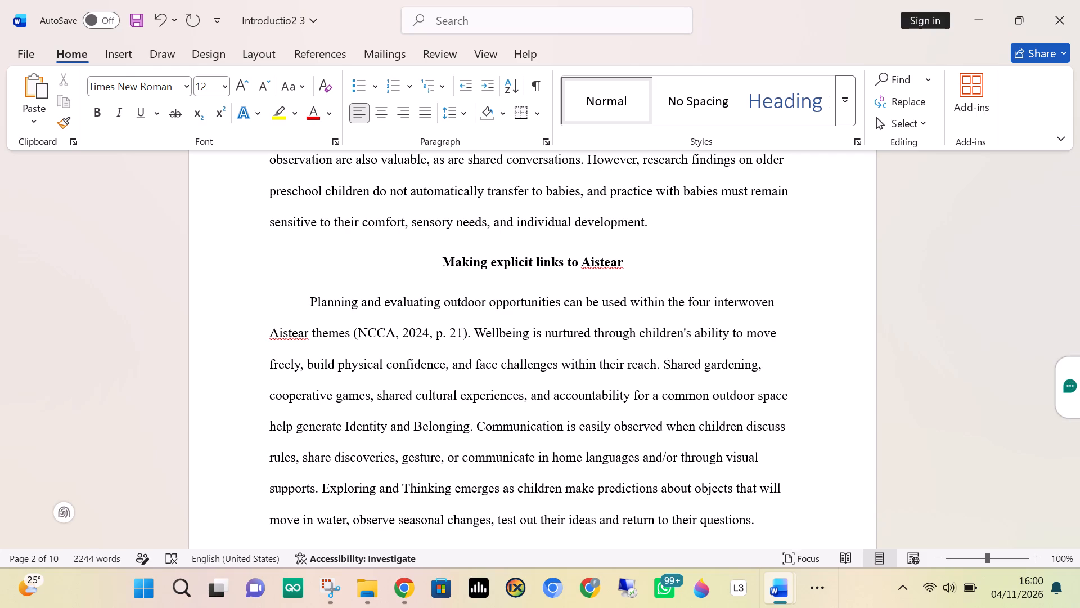
Remove the parentheses around "Wellbeing" in the sentence about the child-led investigation of puddles.
{"action": "scroll", "coordinate": [482, 328], "scroll_direction": "down", "scroll_amount": 1}
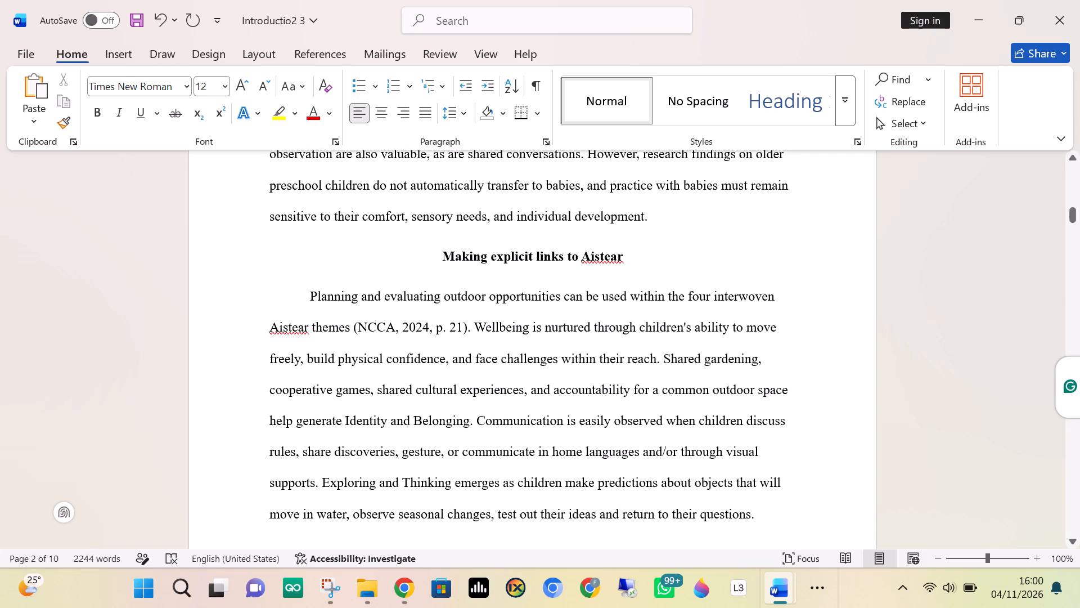
{"action": "scroll", "coordinate": [482, 328], "scroll_direction": "down", "scroll_amount": 1}
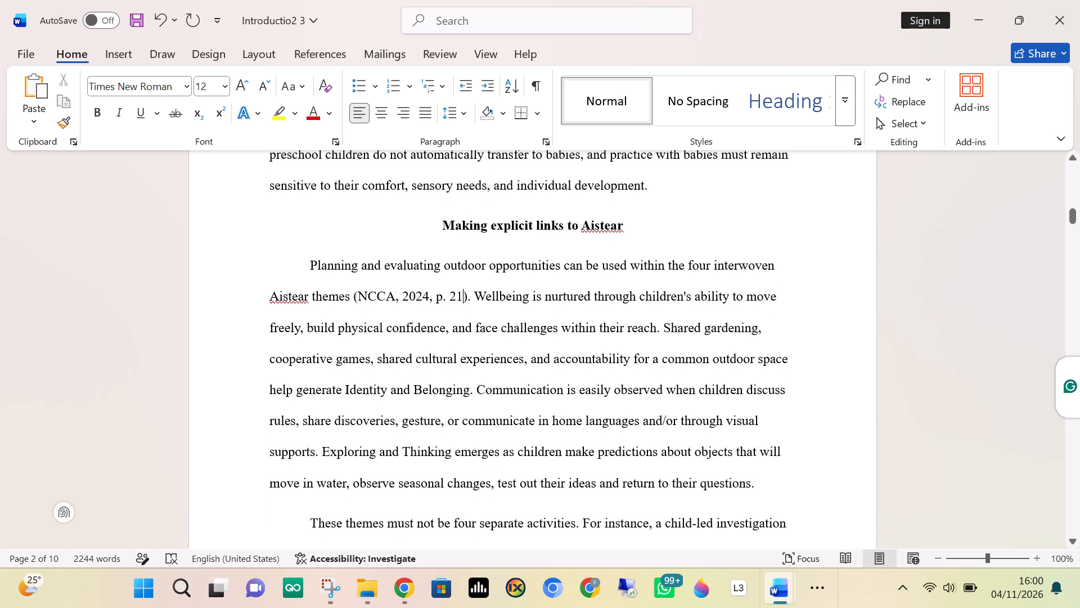
{"action": "scroll", "coordinate": [482, 328], "scroll_direction": "down", "scroll_amount": 1}
{"action": "scroll", "coordinate": [462, 382], "scroll_direction": "down", "scroll_amount": 1}
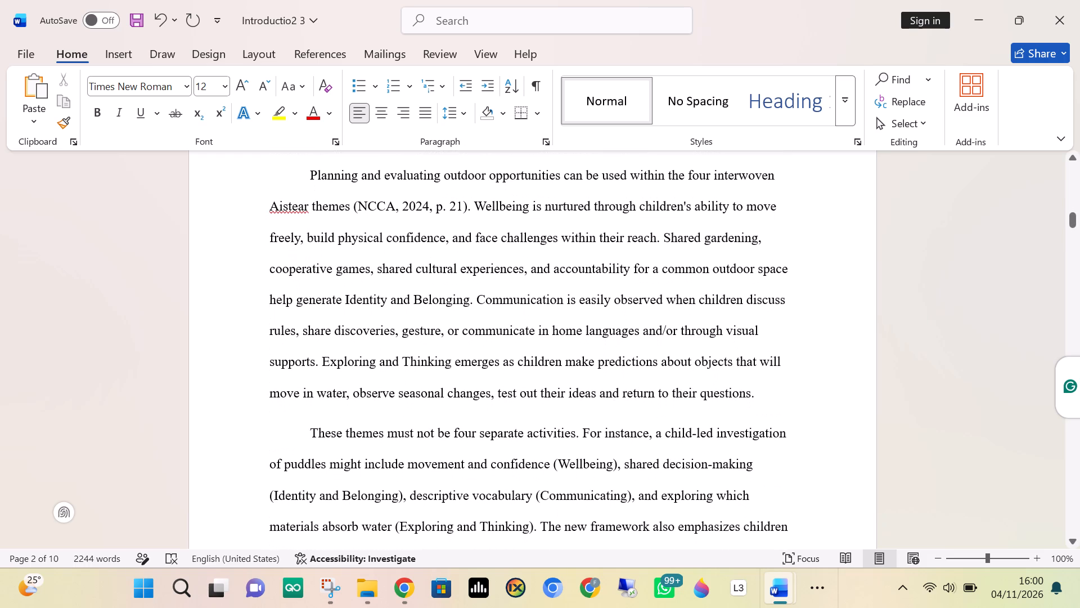
{"action": "scroll", "coordinate": [462, 382], "scroll_direction": "down", "scroll_amount": 1}
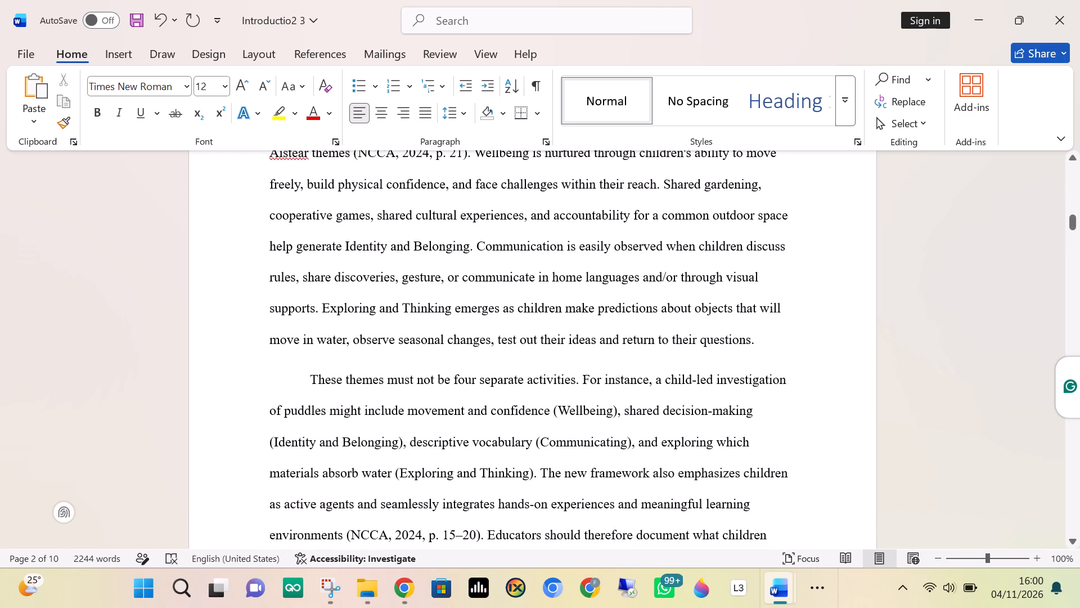
{"action": "left_click", "coordinate": [565, 408]}
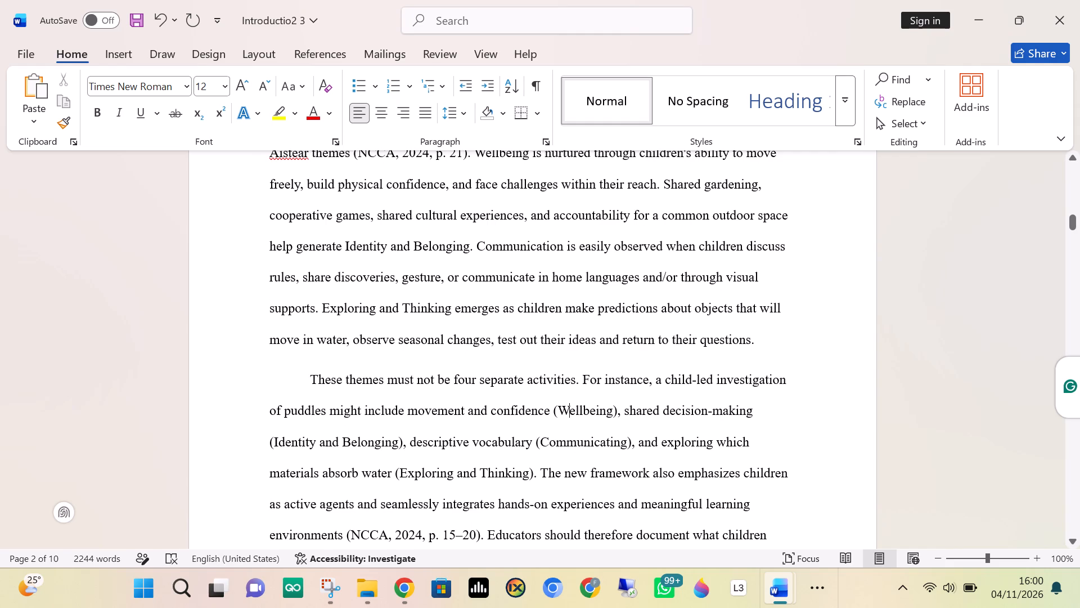
{"action": "left_click", "coordinate": [558, 411]}
{"action": "key", "text": "BackSpace"}
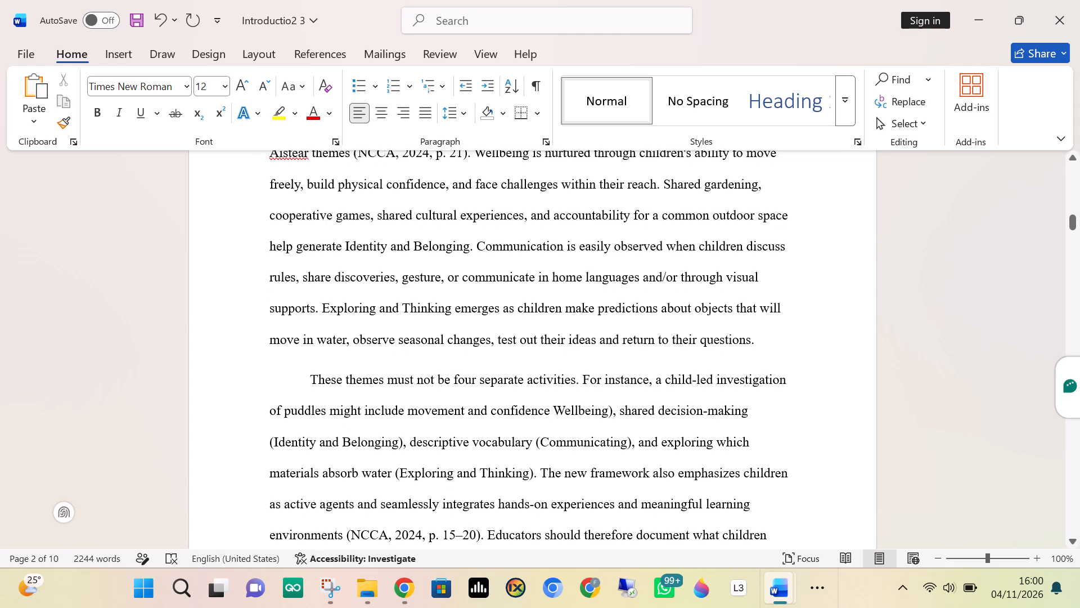
{"action": "left_click", "coordinate": [613, 414]}
{"action": "key", "text": "BackSpace"}
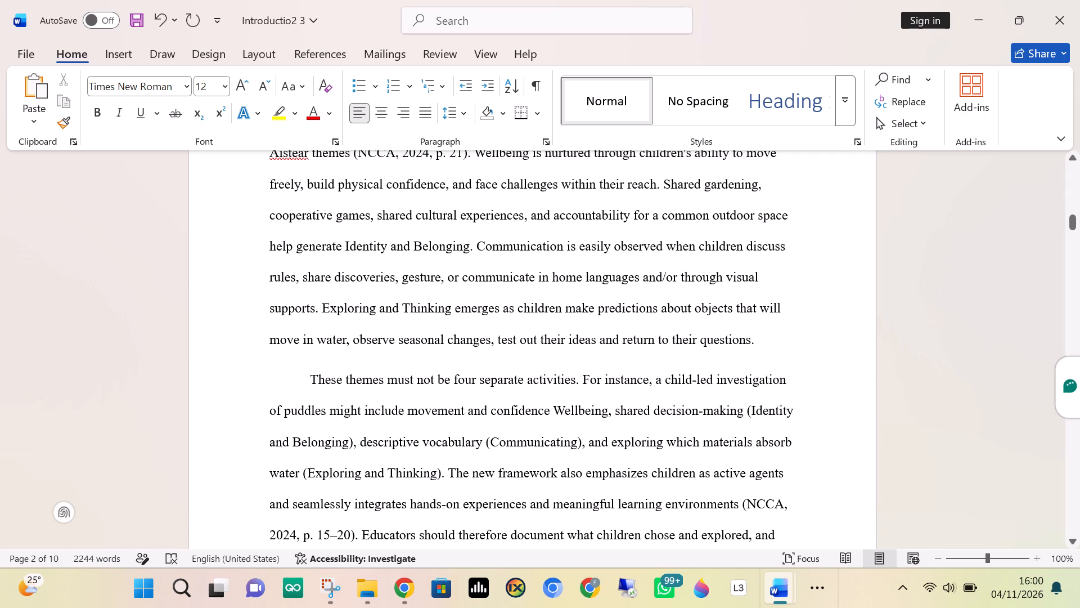
Remove the parentheses around "Identity and Belonging" after "shared decision-making".
{"action": "left_click", "coordinate": [749, 408]}
{"action": "key", "text": "Right"}
{"action": "key", "text": "BackSpace"}
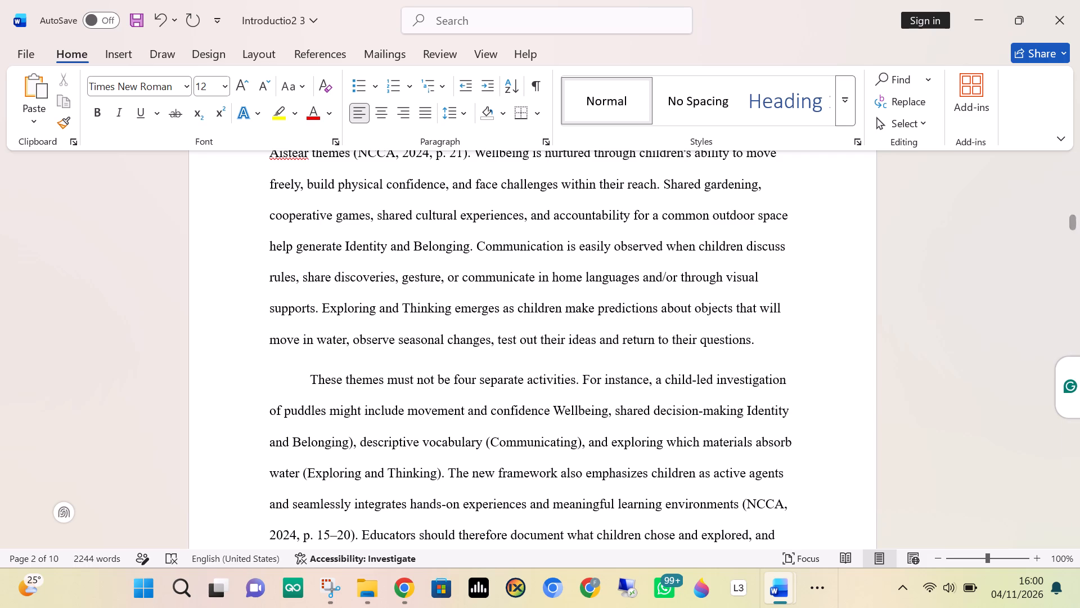
{"action": "left_click", "coordinate": [351, 440]}
{"action": "key", "text": "BackSpace"}
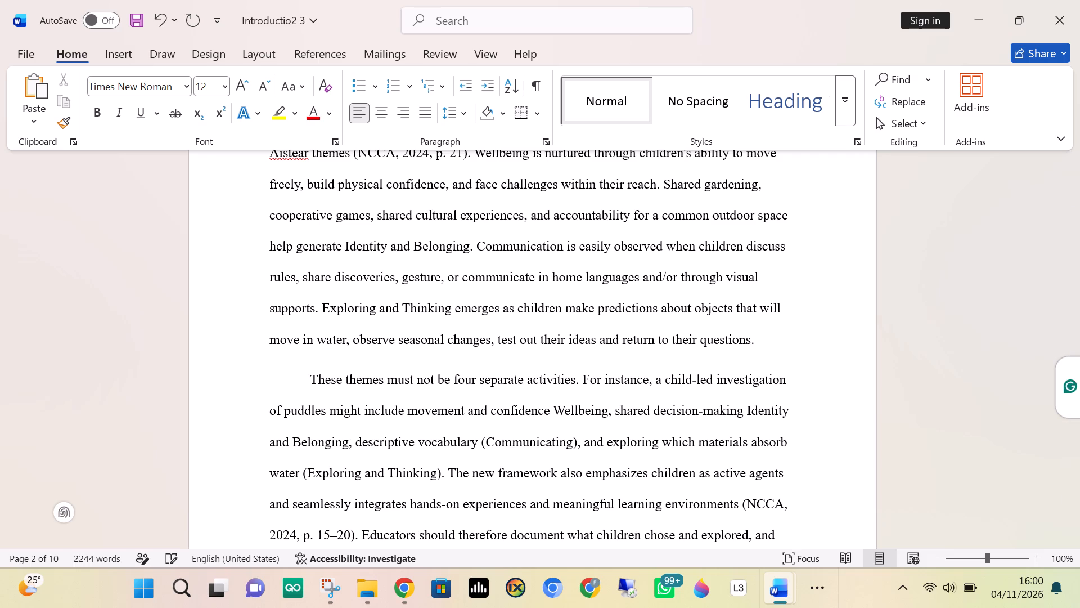
Replace the opening parenthesis before "Communicating" with a comma and delete the closing parenthesis after it.
{"action": "left_click", "coordinate": [484, 441]}
{"action": "key", "text": "BackSpace"}
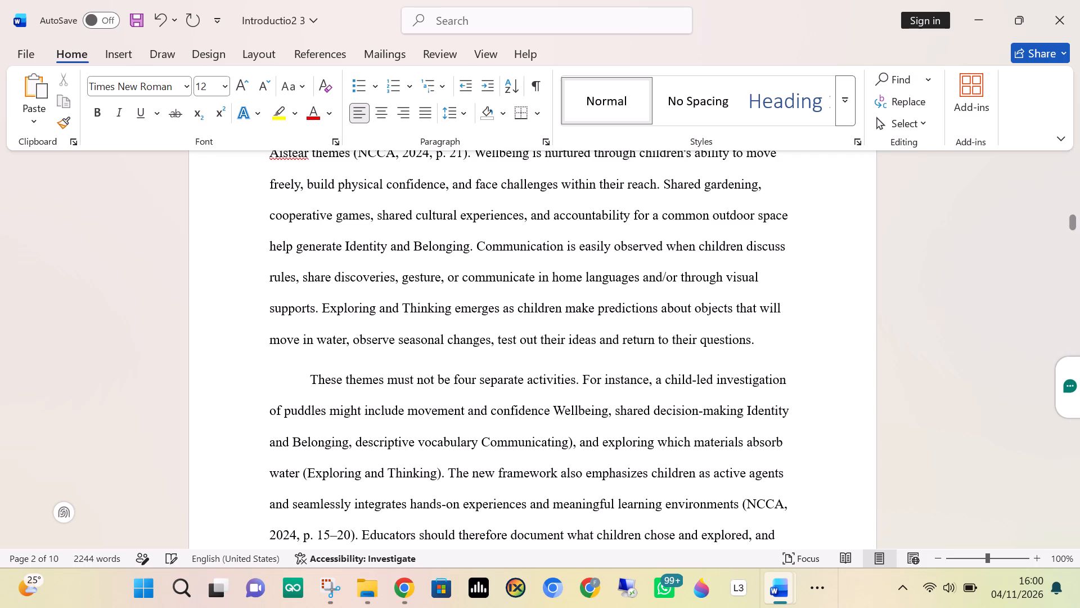
{"action": "key", "text": "comma"}
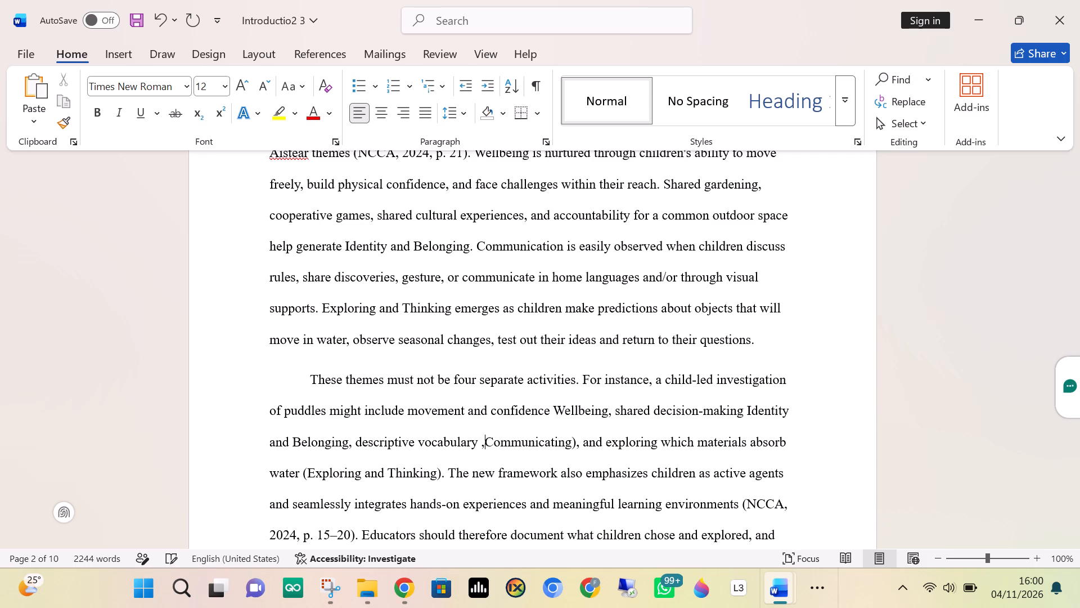
{"action": "left_click", "coordinate": [577, 445]}
{"action": "key", "text": "BackSpace"}
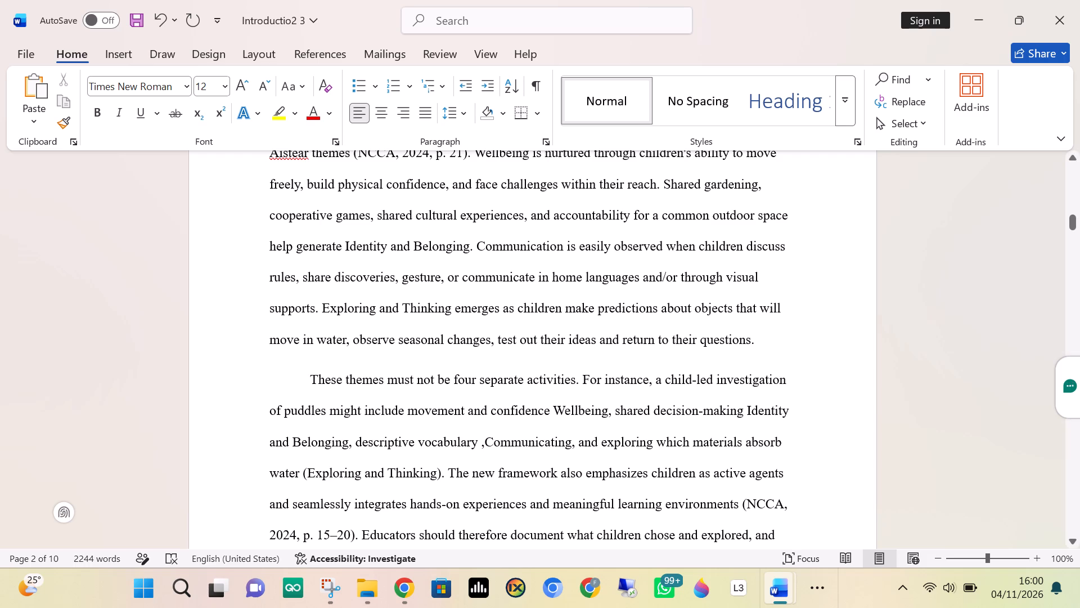
Remove the parentheses around "Exploring and Thinking" at the end of the puddles sentence.
{"action": "left_click", "coordinate": [308, 473]}
{"action": "key", "text": "BackSpace"}
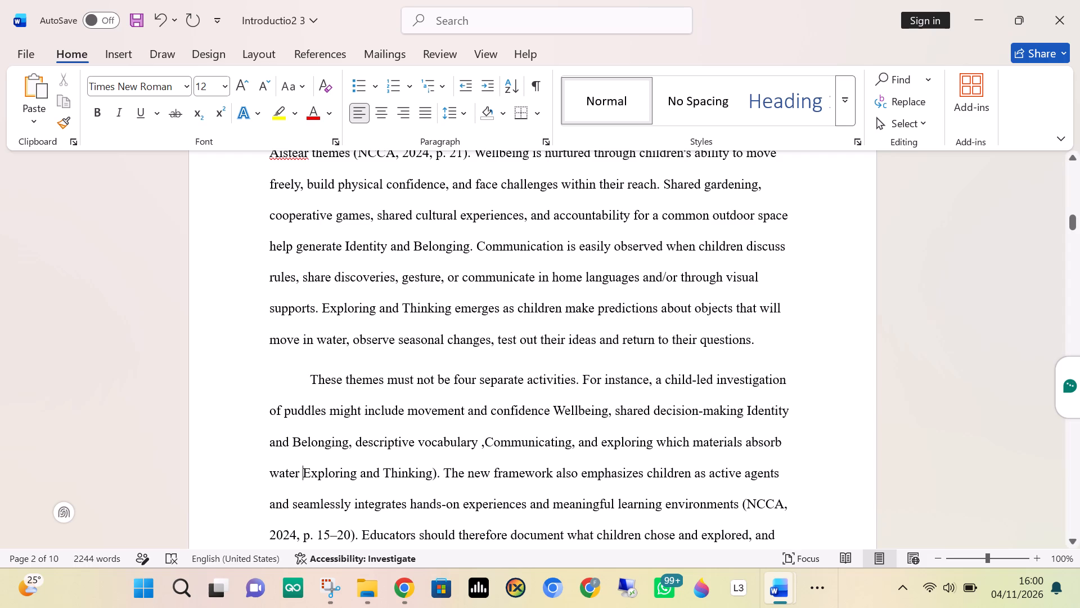
{"action": "left_click", "coordinate": [436, 481]}
{"action": "key", "text": "BackSpace"}
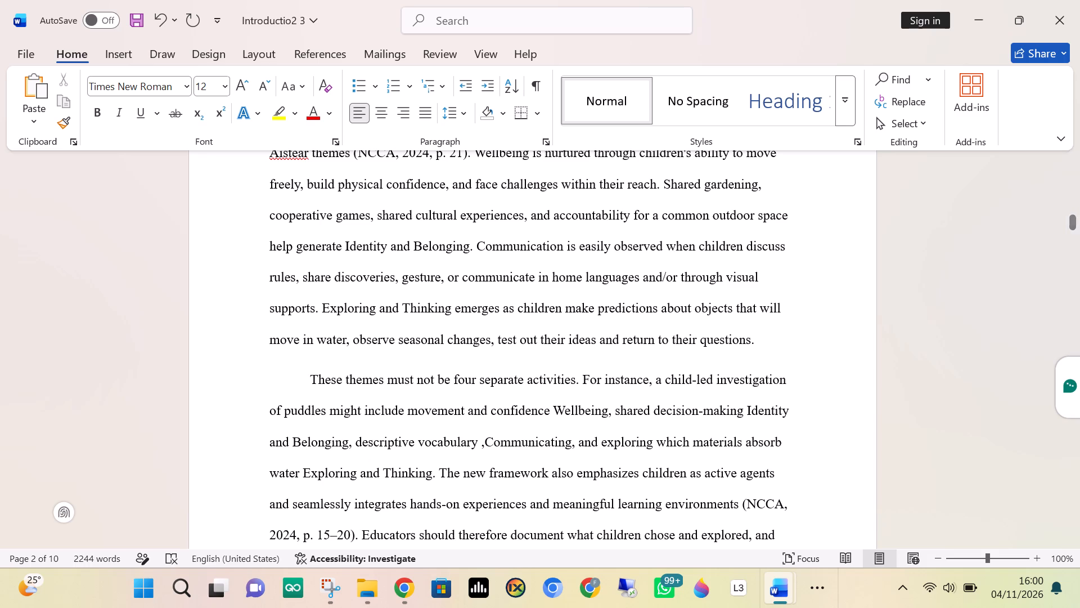
Shorten the page range in the NCCA, 2024 citation after "meaningful learning environments" to p. 15.
{"action": "scroll", "coordinate": [436, 481], "scroll_direction": "down", "scroll_amount": 2}
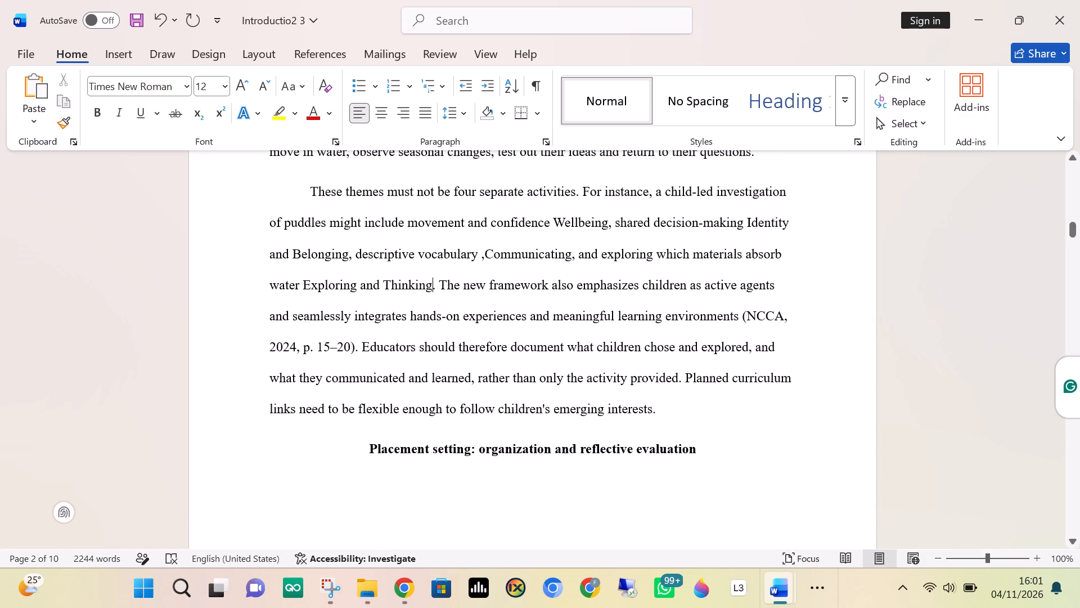
{"action": "left_click", "coordinate": [352, 342]}
{"action": "key", "text": "BackSpace"}
{"action": "key", "text": "BackSpace"}
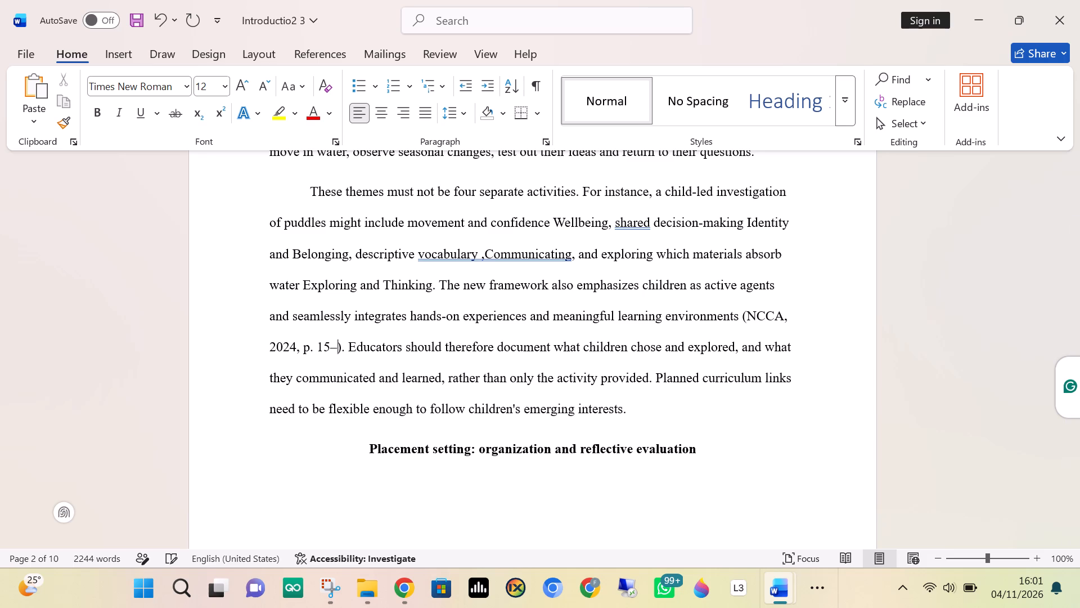
{"action": "key", "text": "BackSpace"}
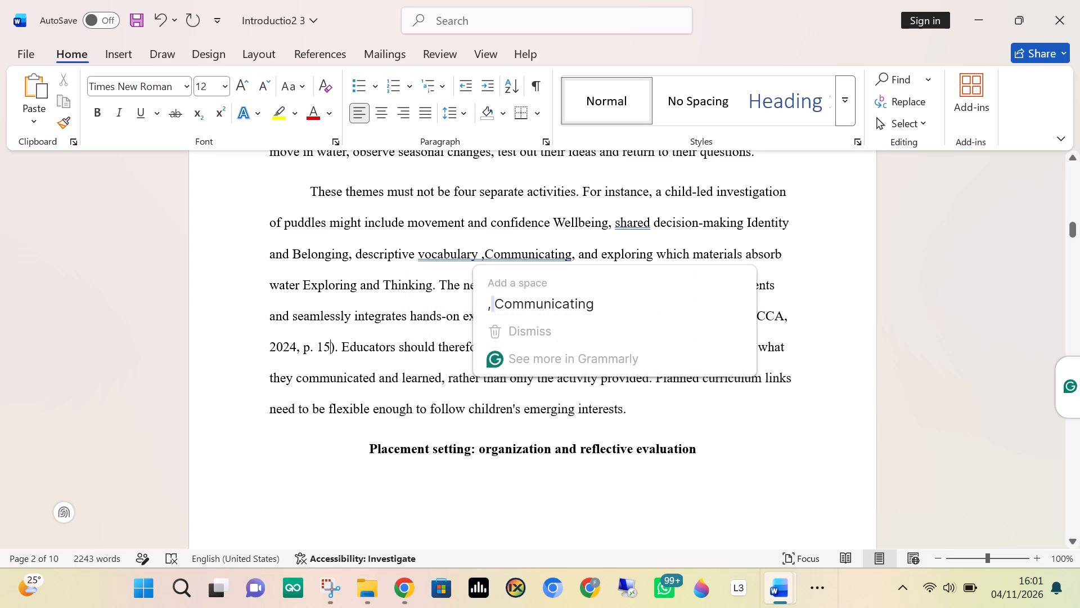
Correct the spacing around the comma in the puddles sentence so it reads "vocabulary, Communicating".
{"action": "left_click", "coordinate": [535, 303]}
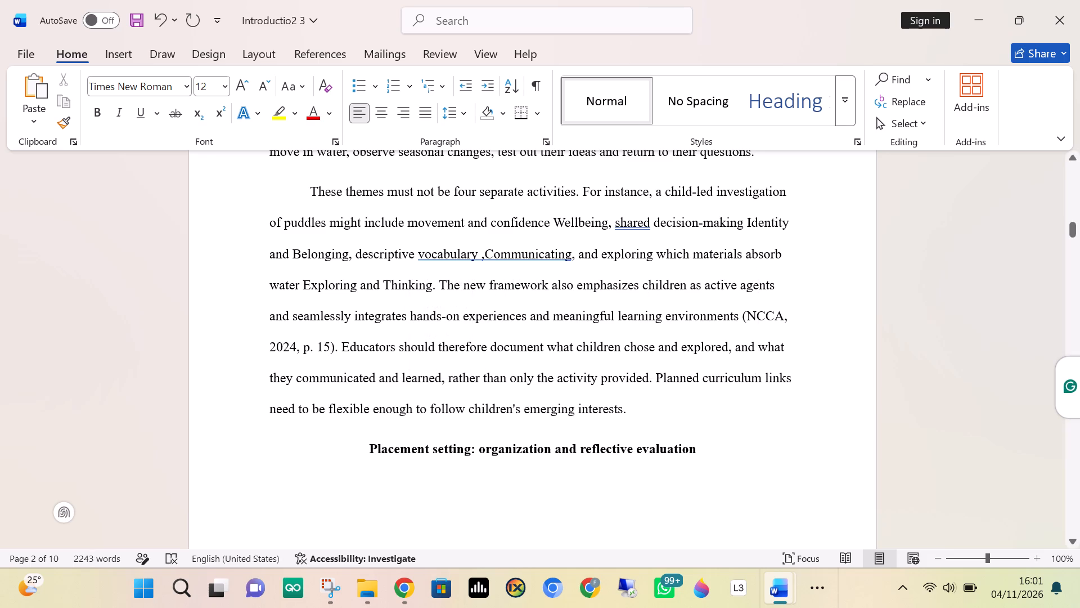
{"action": "left_click", "coordinate": [445, 315]}
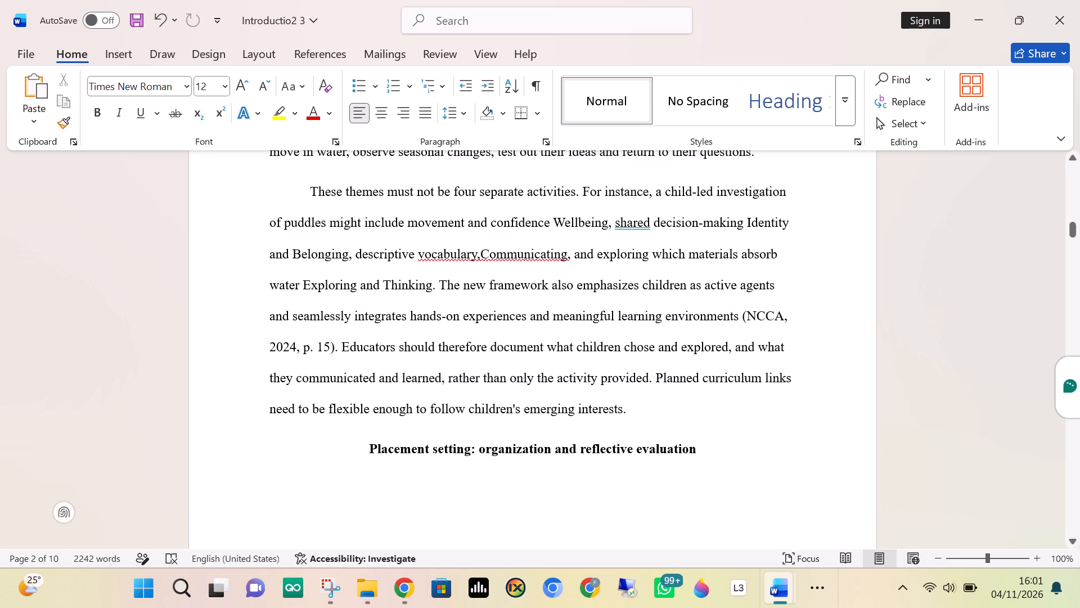
{"action": "left_click", "coordinate": [479, 258]}
{"action": "key", "text": "space"}
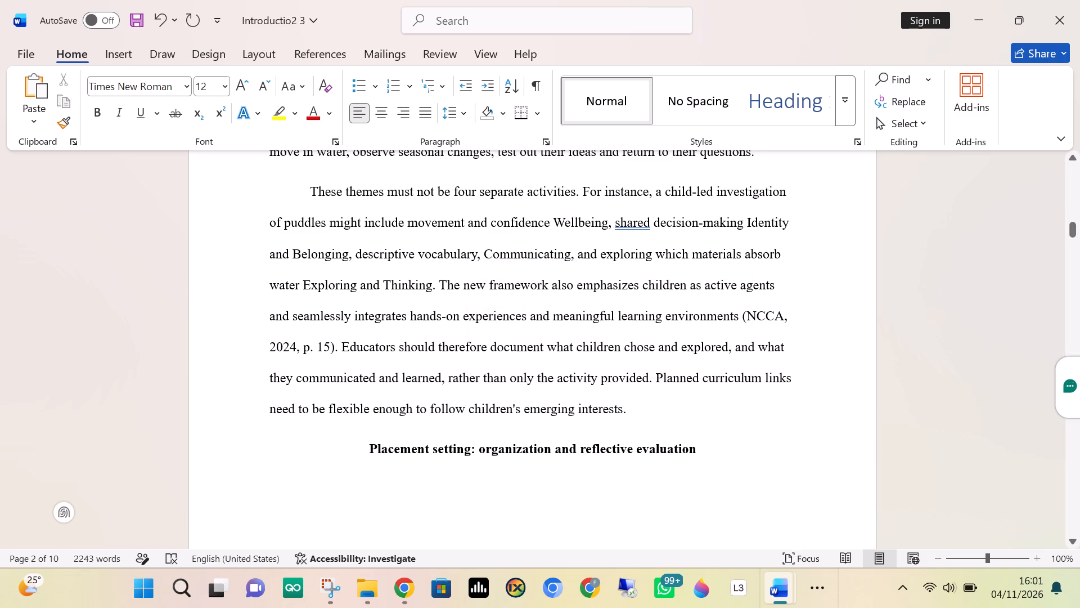
{"action": "left_click", "coordinate": [392, 345]}
Proofread the "Placement setting: organization and reflective evaluation" section up to the adult-led, child-led and child-centered practice section.
{"action": "scroll", "coordinate": [392, 345], "scroll_direction": "down", "scroll_amount": 1}
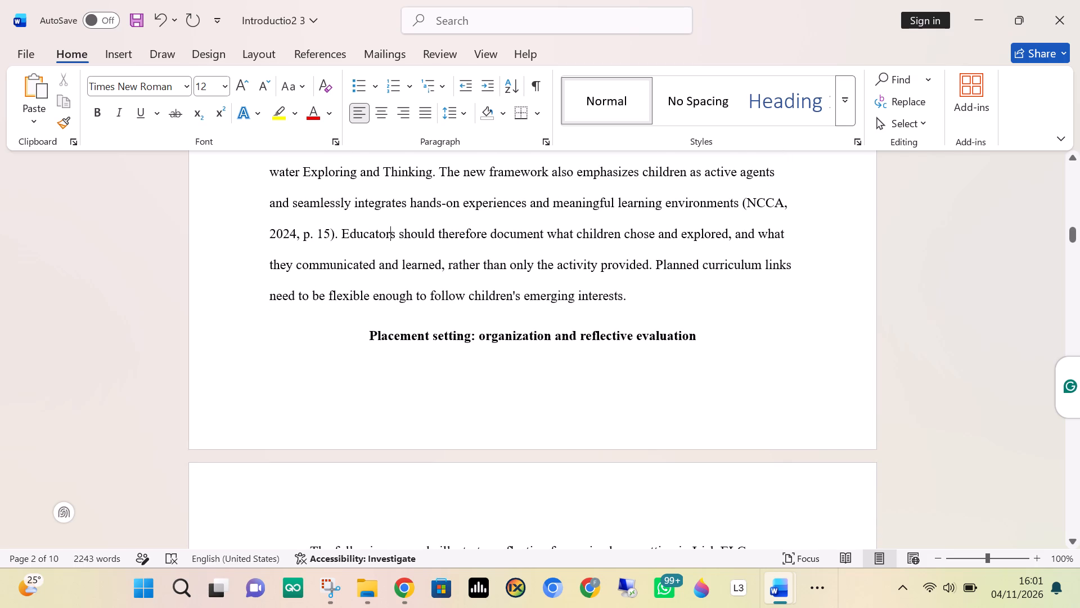
{"action": "scroll", "coordinate": [392, 345], "scroll_direction": "down", "scroll_amount": 2}
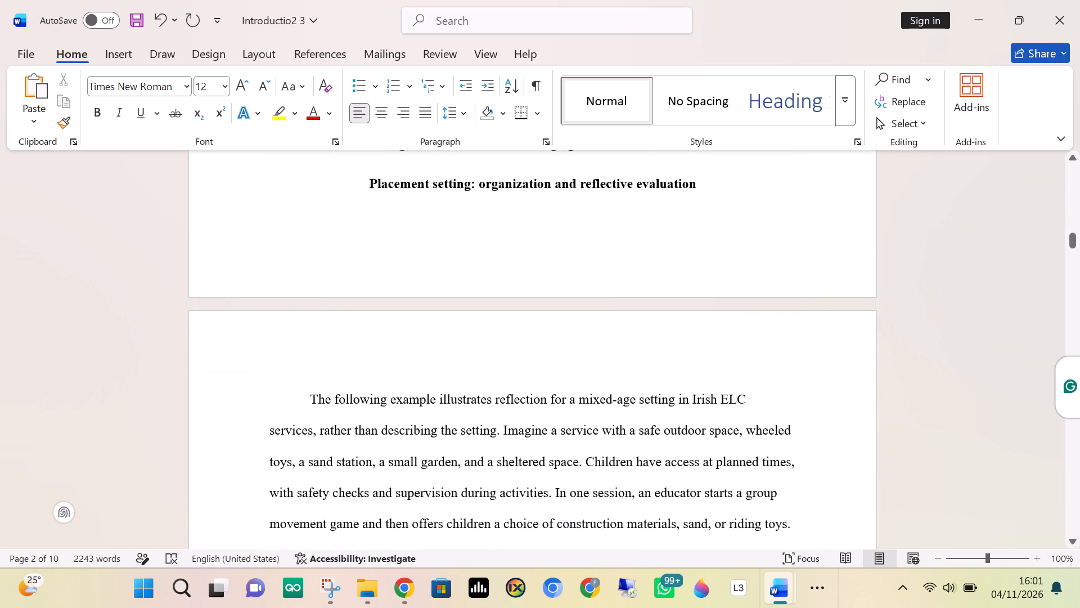
{"action": "scroll", "coordinate": [392, 345], "scroll_direction": "down", "scroll_amount": 2}
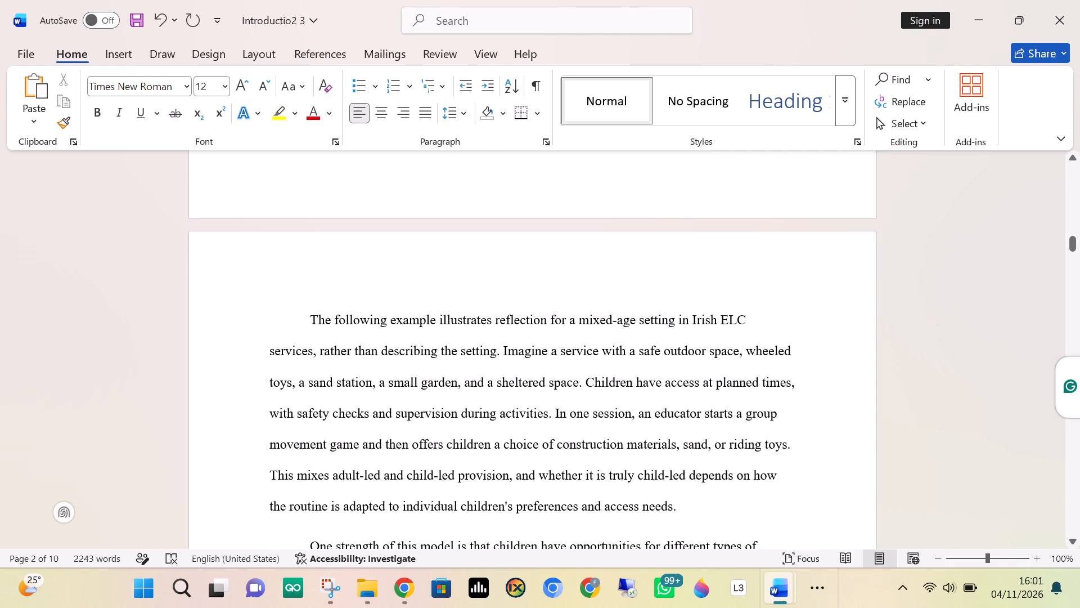
{"action": "scroll", "coordinate": [392, 345], "scroll_direction": "down", "scroll_amount": 1}
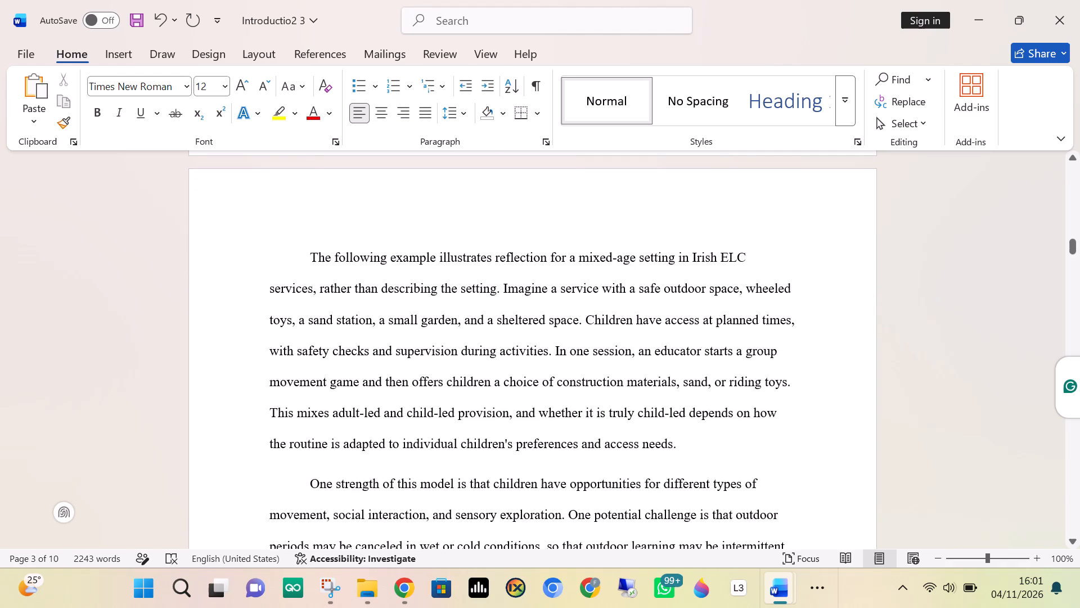
{"action": "scroll", "coordinate": [392, 345], "scroll_direction": "down", "scroll_amount": 1}
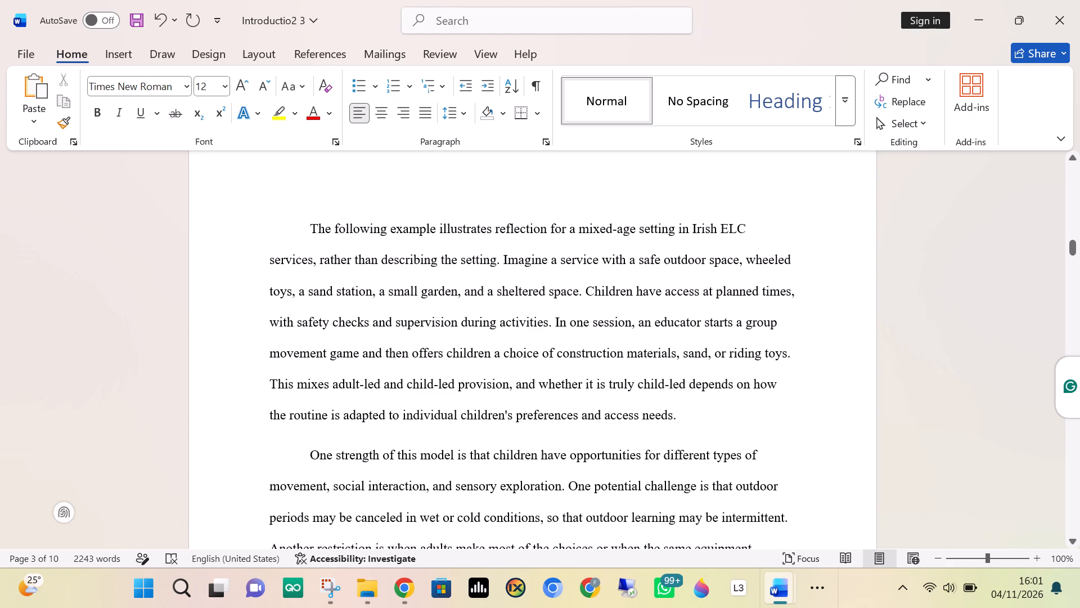
{"action": "scroll", "coordinate": [392, 345], "scroll_direction": "down", "scroll_amount": 1}
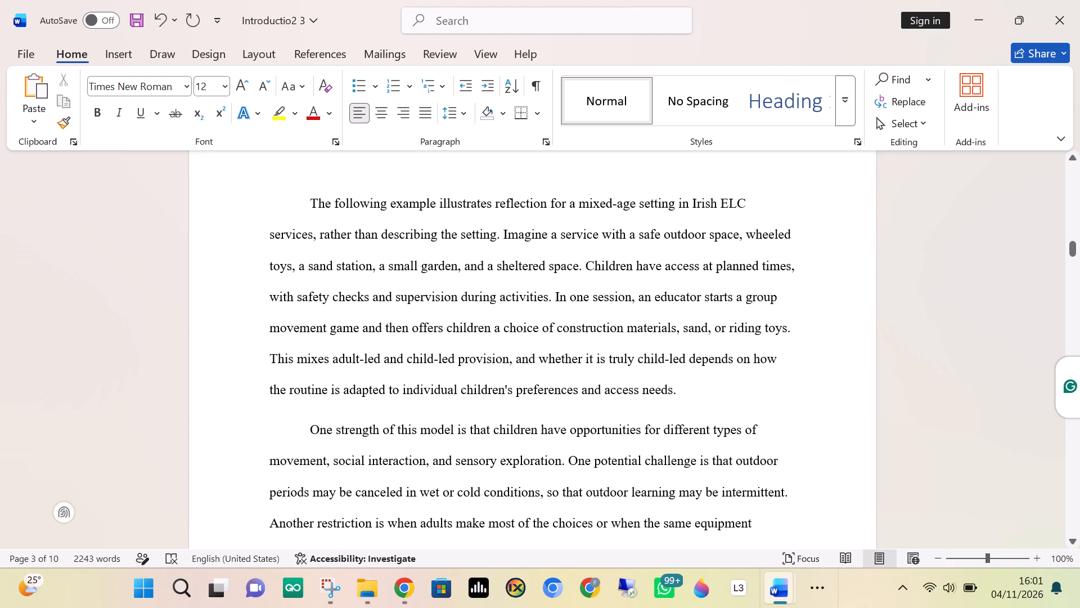
{"action": "scroll", "coordinate": [392, 345], "scroll_direction": "down", "scroll_amount": 1}
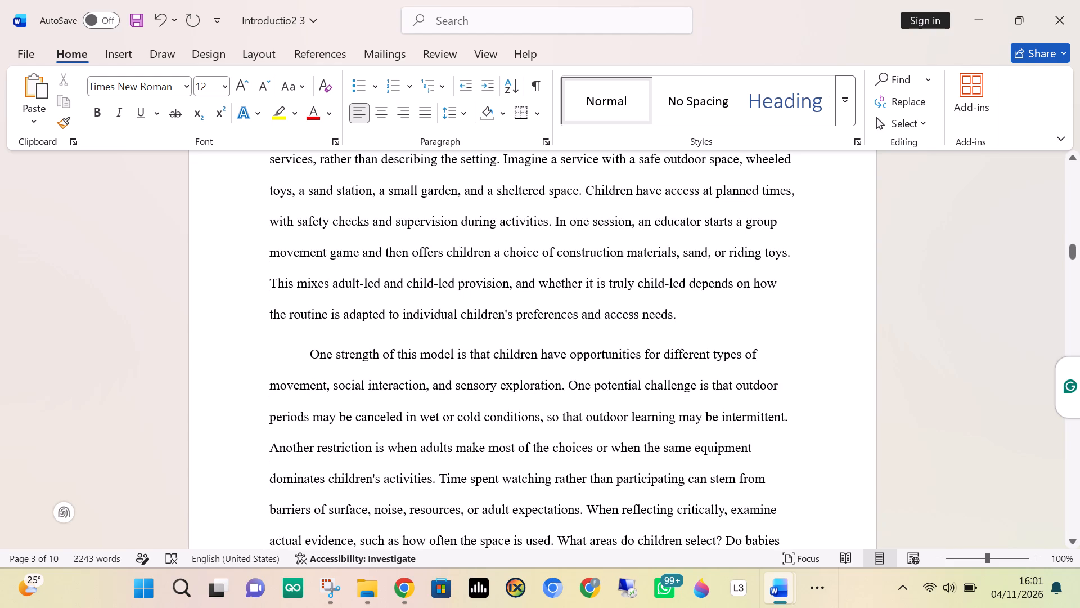
{"action": "scroll", "coordinate": [392, 345], "scroll_direction": "down", "scroll_amount": 2}
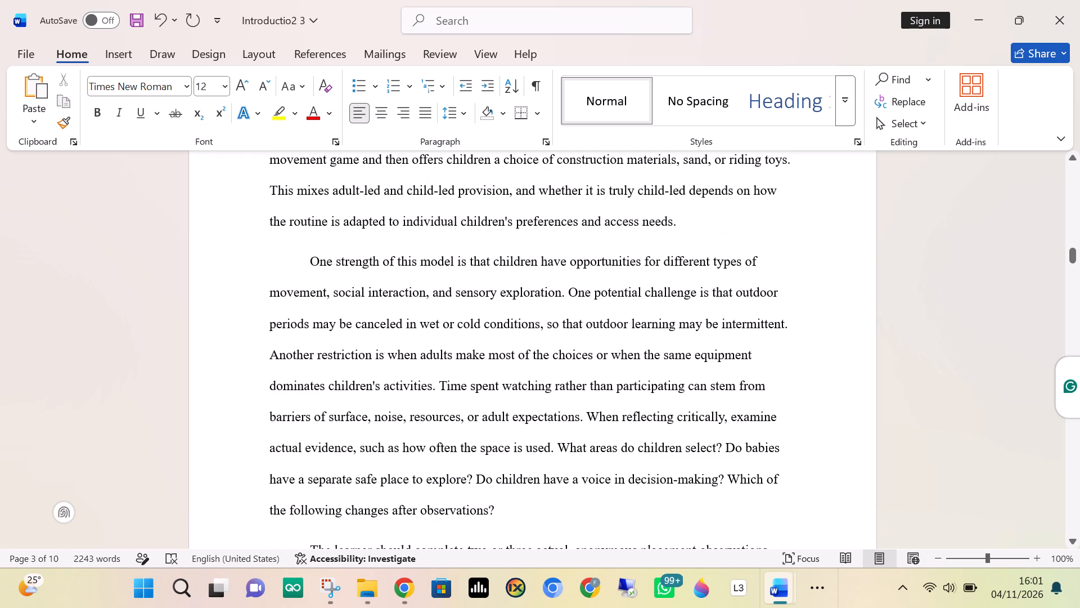
{"action": "scroll", "coordinate": [392, 345], "scroll_direction": "down", "scroll_amount": 1}
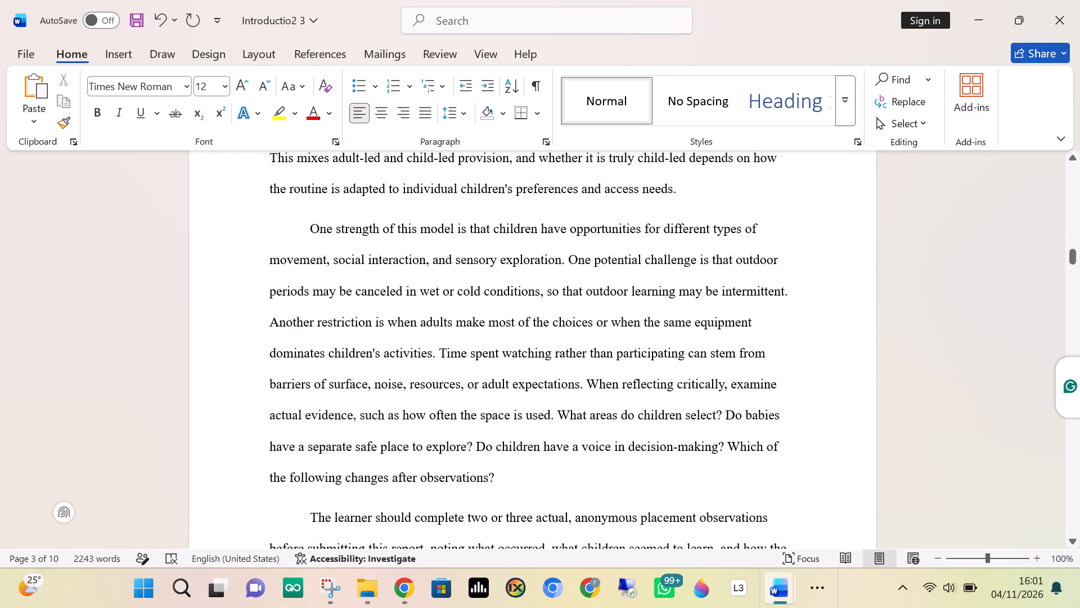
{"action": "scroll", "coordinate": [392, 345], "scroll_direction": "down", "scroll_amount": 2}
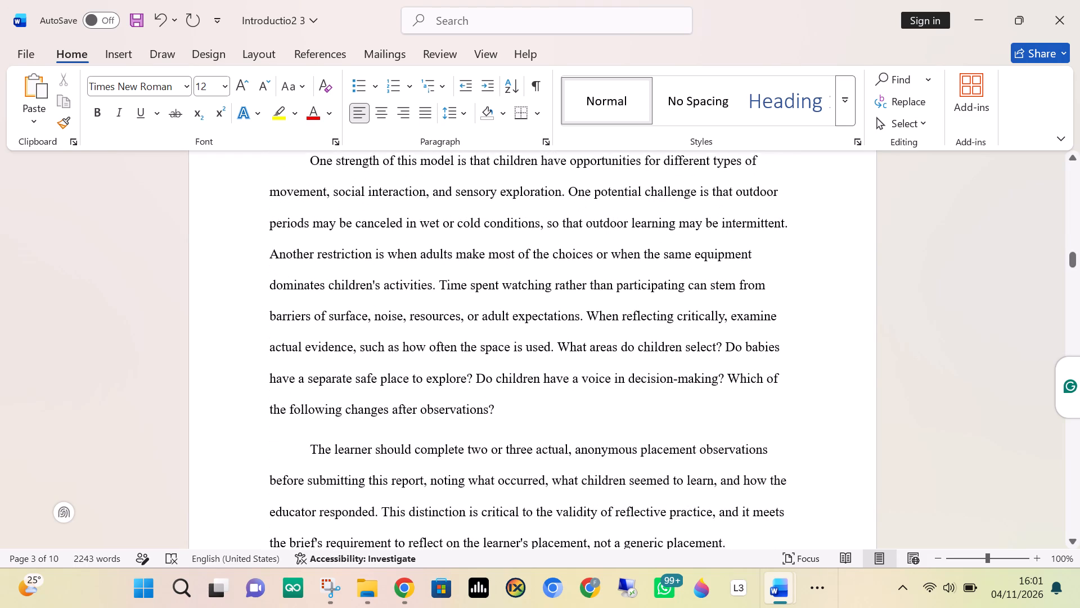
{"action": "scroll", "coordinate": [392, 345], "scroll_direction": "down", "scroll_amount": 3}
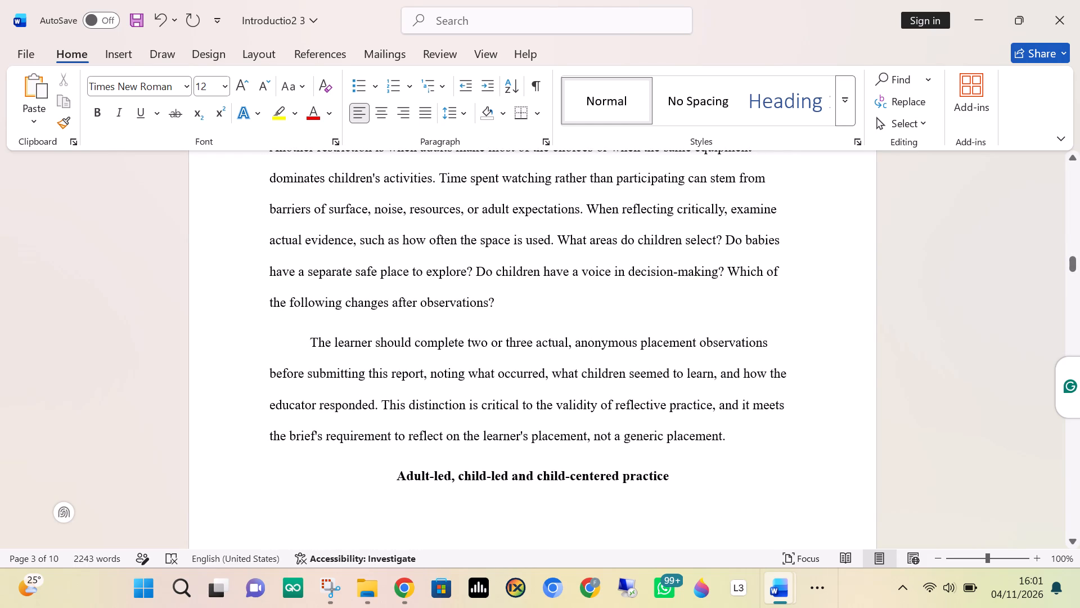
{"action": "scroll", "coordinate": [392, 345], "scroll_direction": "down", "scroll_amount": 1}
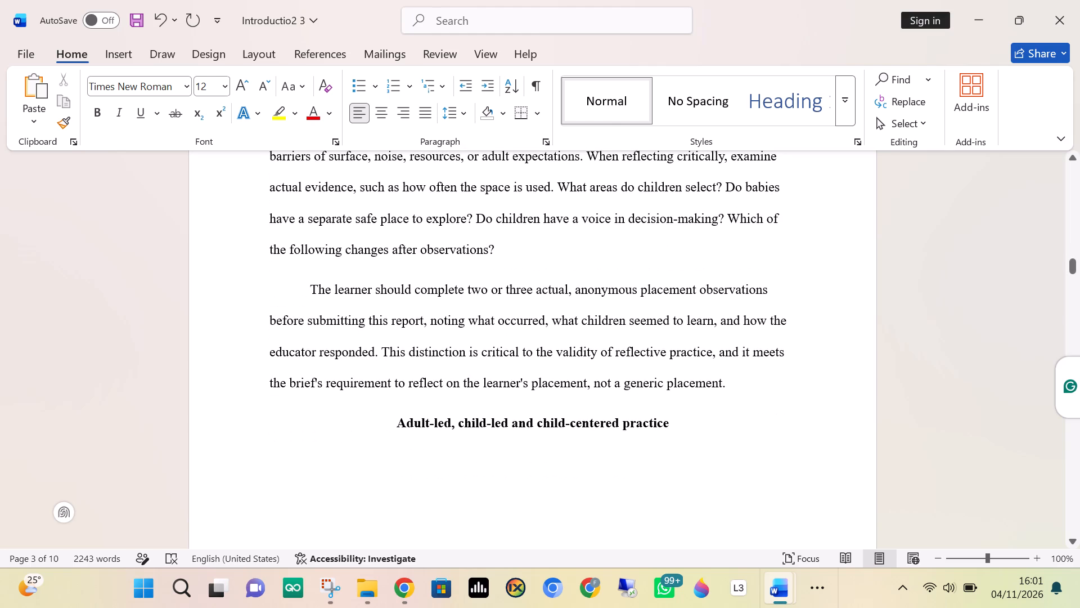
{"action": "scroll", "coordinate": [392, 345], "scroll_direction": "down", "scroll_amount": 4}
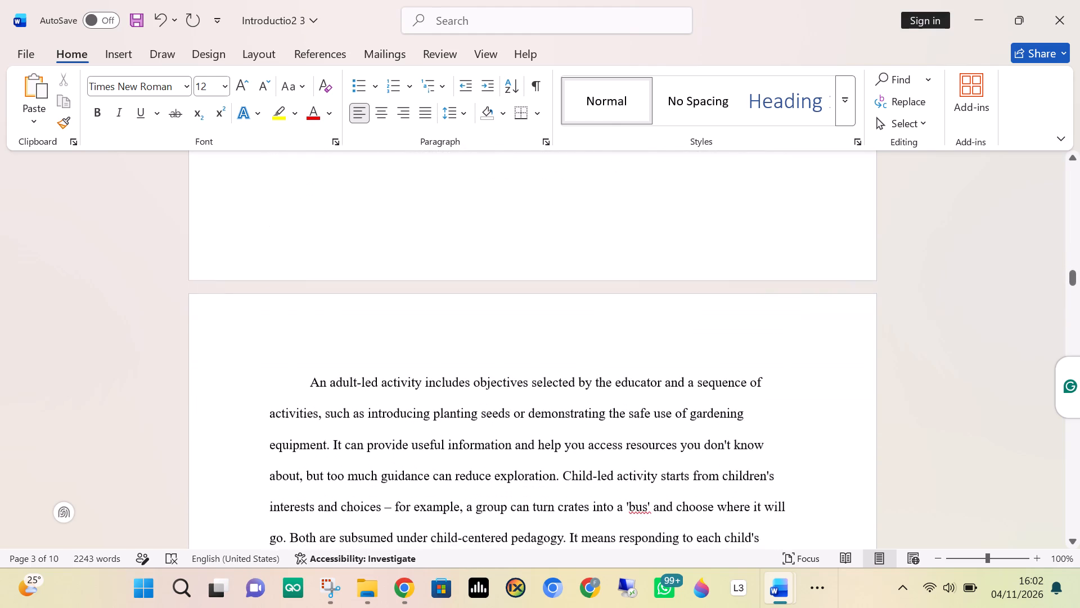
Replace the dash before "for example" with a comma in the child-led activity sentence about crates.
{"action": "scroll", "coordinate": [392, 345], "scroll_direction": "down", "scroll_amount": 2}
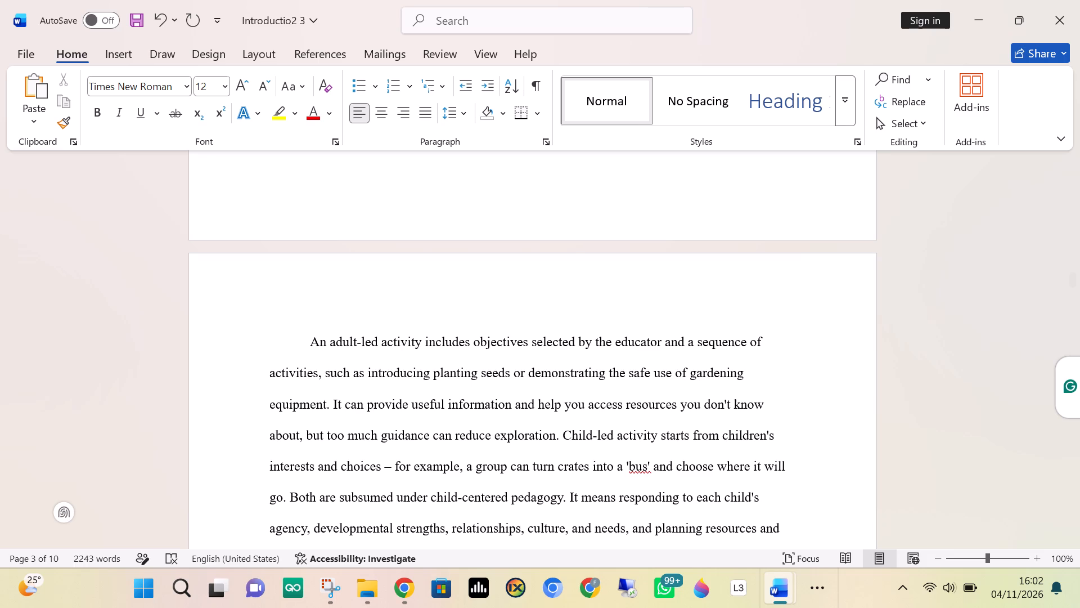
{"action": "scroll", "coordinate": [468, 405], "scroll_direction": "down", "scroll_amount": 2}
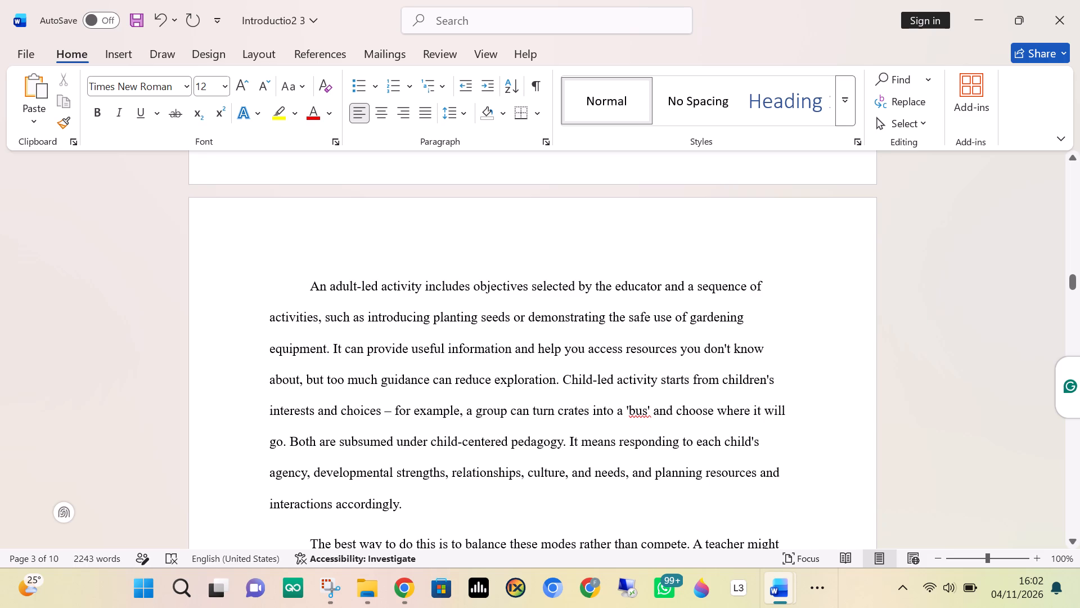
{"action": "scroll", "coordinate": [468, 405], "scroll_direction": "down", "scroll_amount": 1}
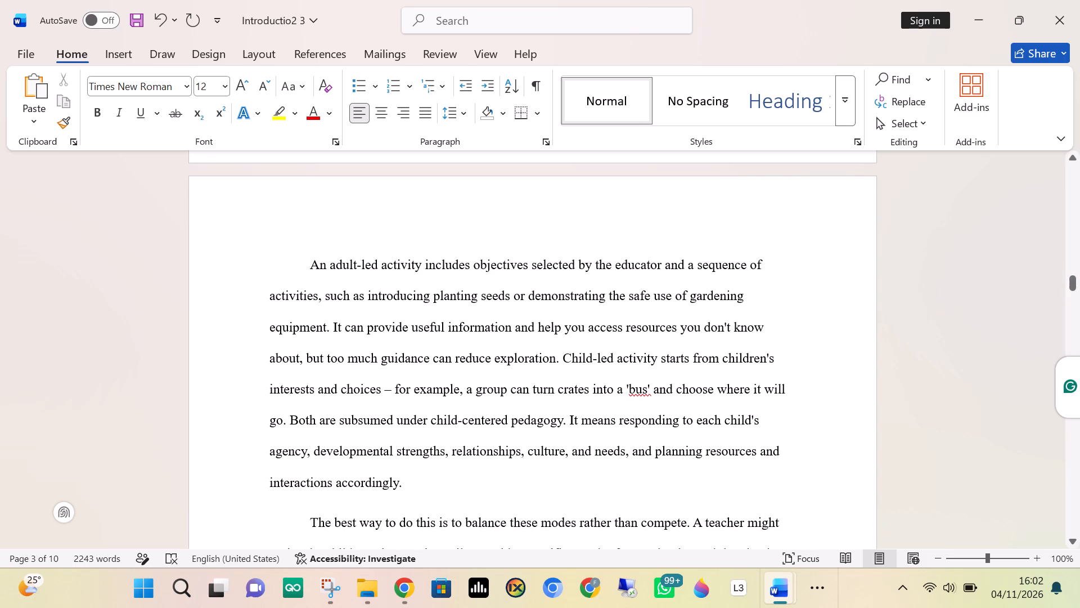
{"action": "left_click", "coordinate": [397, 395]}
{"action": "key", "text": "Left"}
{"action": "key", "text": "BackSpace"}
{"action": "key", "text": "BackSpace"}
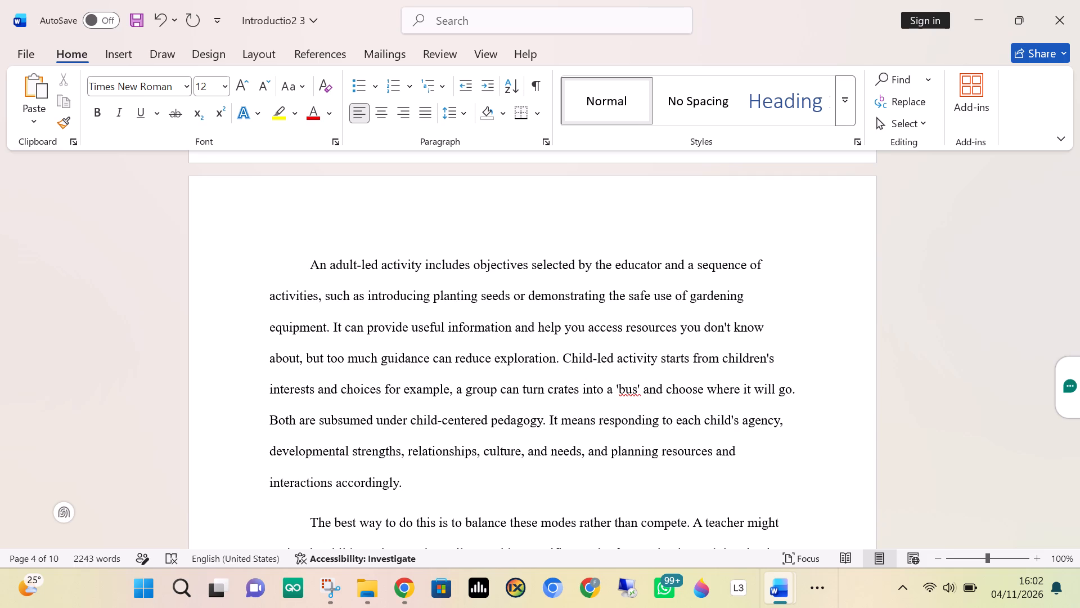
{"action": "key", "text": "comma"}
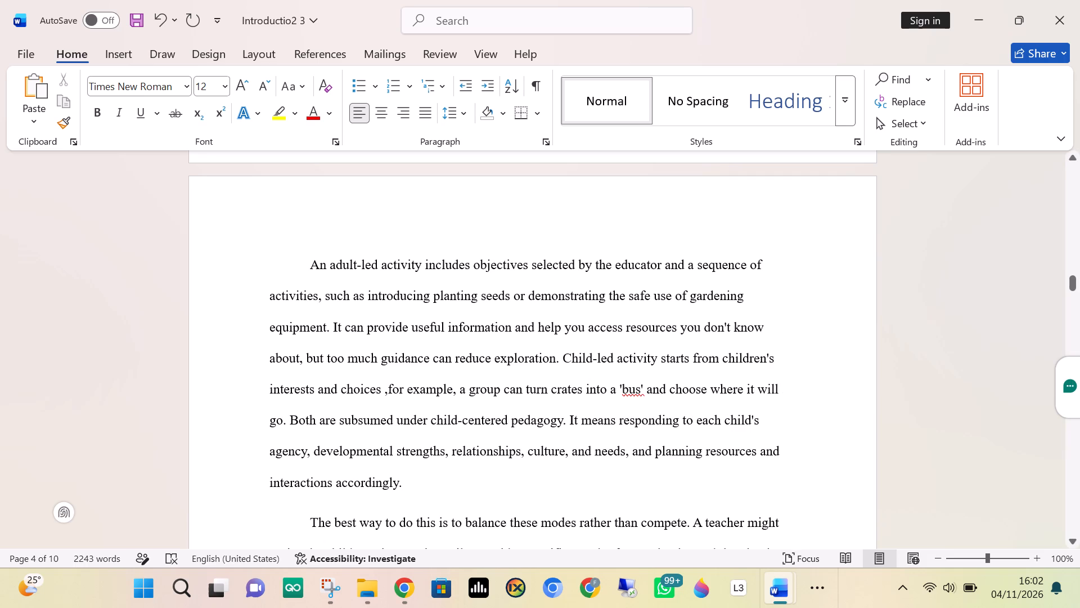
Remove the single quotation marks around "bus" in the sentence about turning crates.
{"action": "left_click", "coordinate": [623, 392]}
{"action": "key", "text": "BackSpace"}
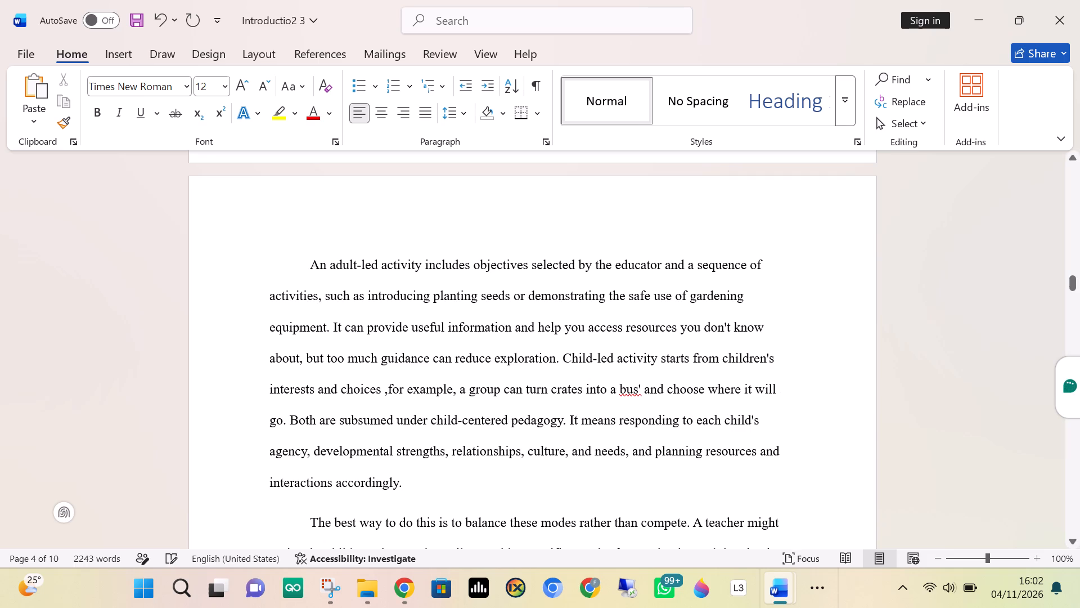
{"action": "left_click", "coordinate": [638, 385]}
{"action": "key", "text": "Delete"}
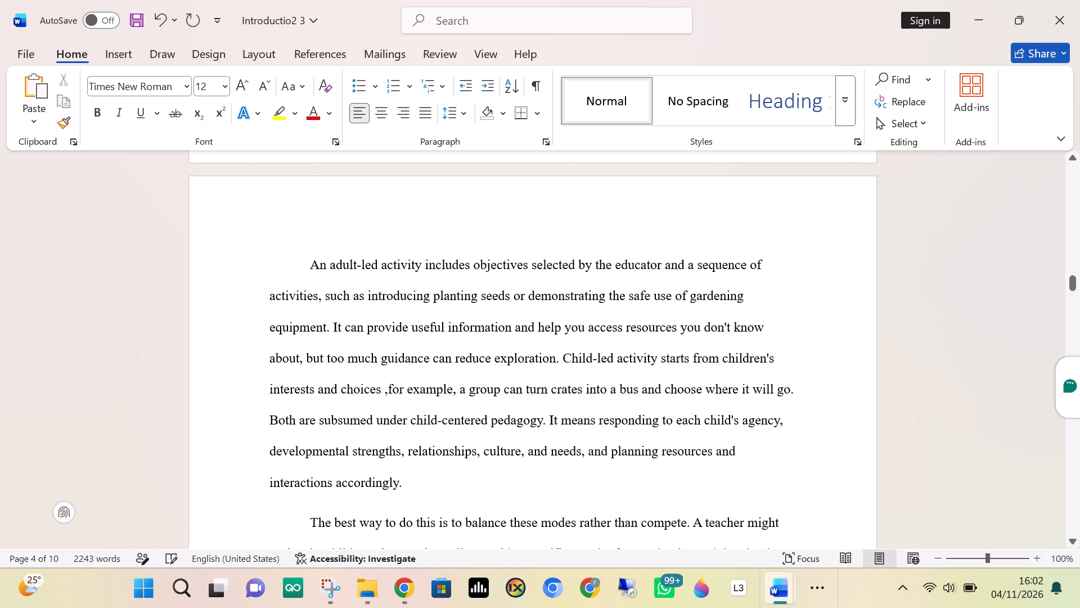
Proofread from the adult-led activity paragraph through "Embedding outdoor play across the year" to the Irish research paragraph.
{"action": "scroll", "coordinate": [643, 391], "scroll_direction": "down", "scroll_amount": 2}
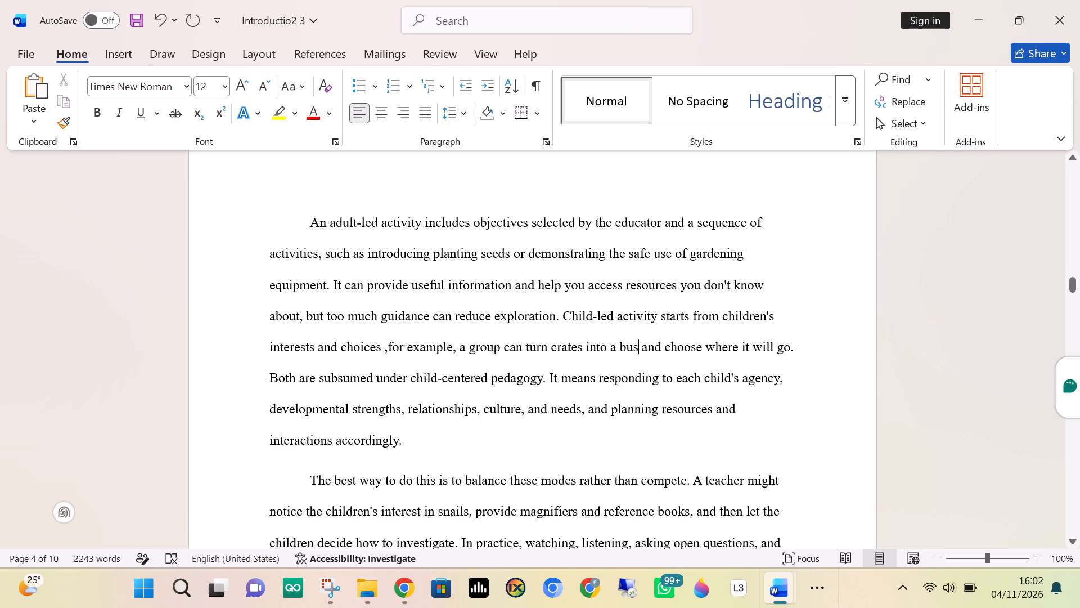
{"action": "scroll", "coordinate": [643, 391], "scroll_direction": "down", "scroll_amount": 2}
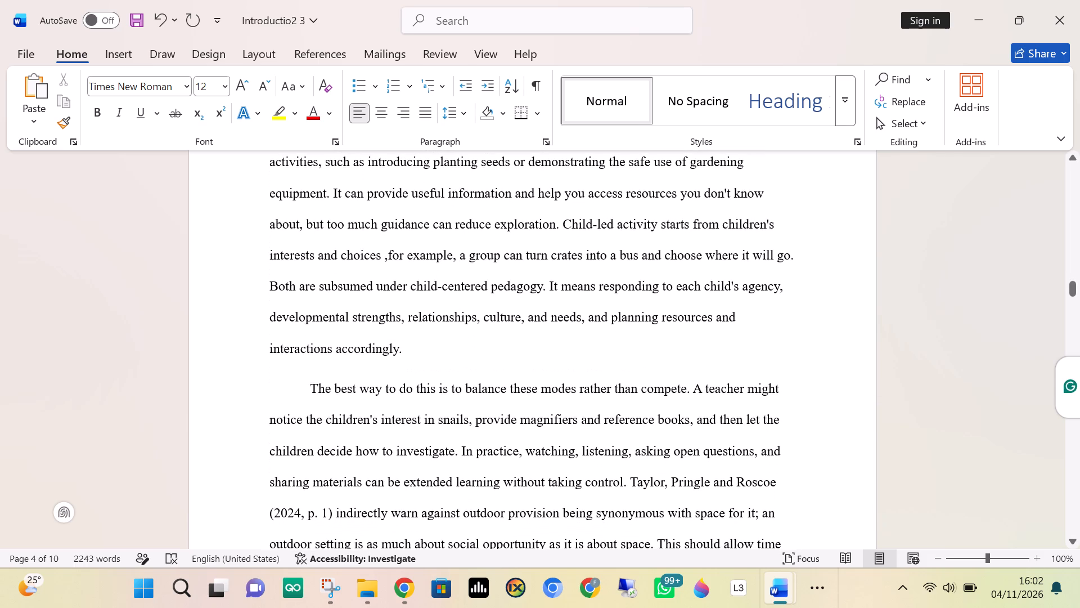
{"action": "scroll", "coordinate": [606, 433], "scroll_direction": "down", "scroll_amount": 2}
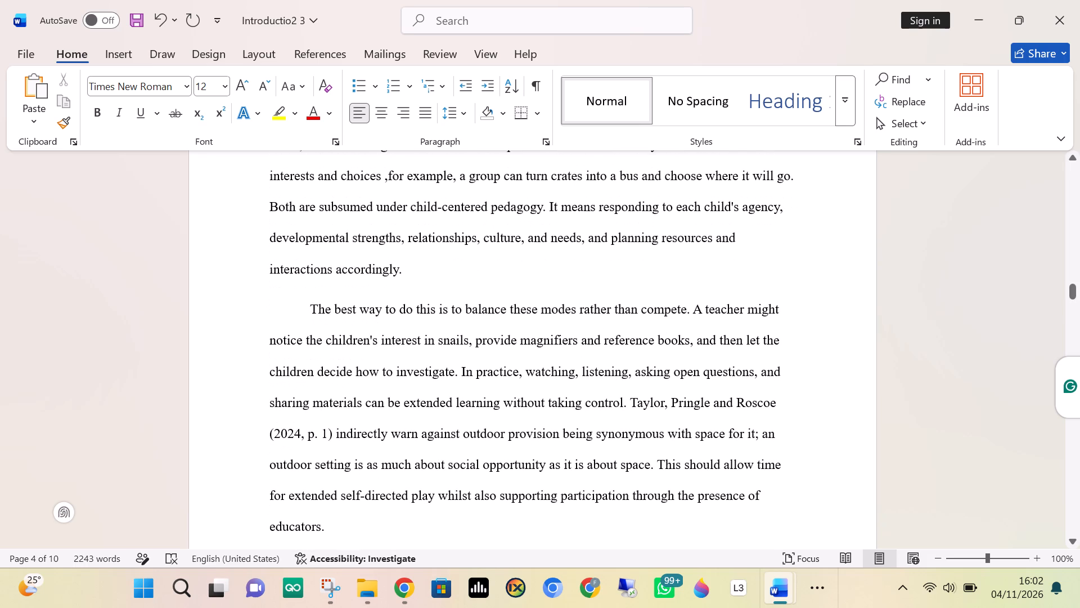
{"action": "scroll", "coordinate": [606, 433], "scroll_direction": "down", "scroll_amount": 1}
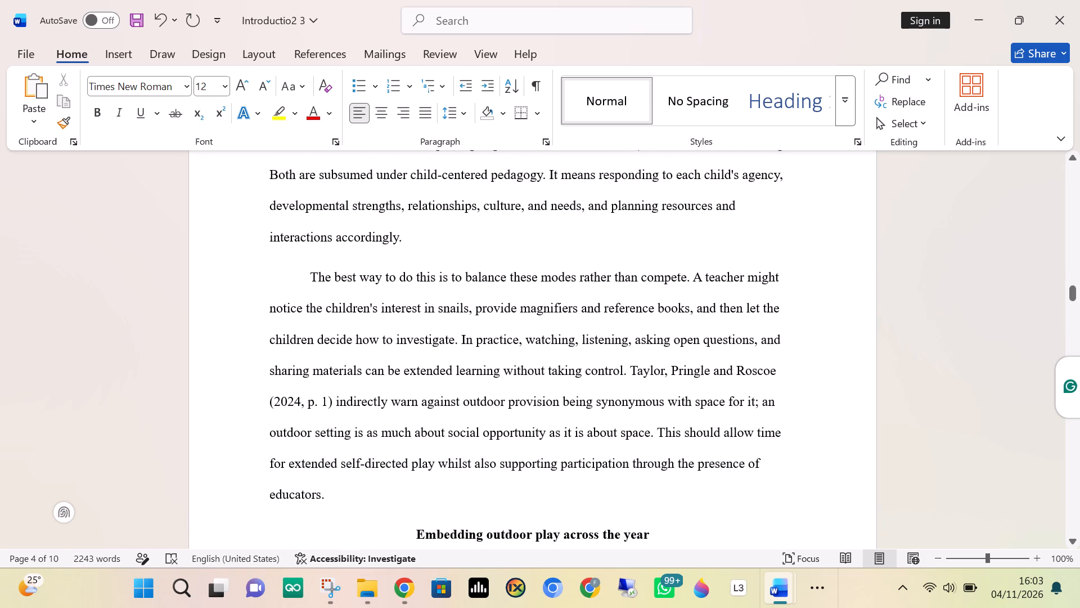
{"action": "scroll", "coordinate": [606, 433], "scroll_direction": "down", "scroll_amount": 1}
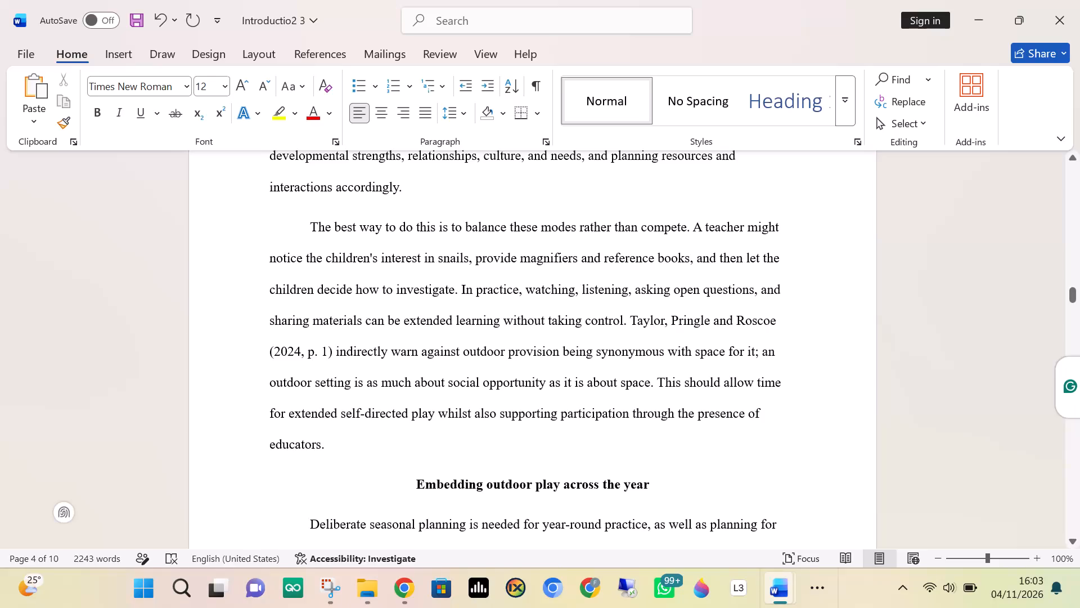
{"action": "scroll", "coordinate": [606, 433], "scroll_direction": "down", "scroll_amount": 3}
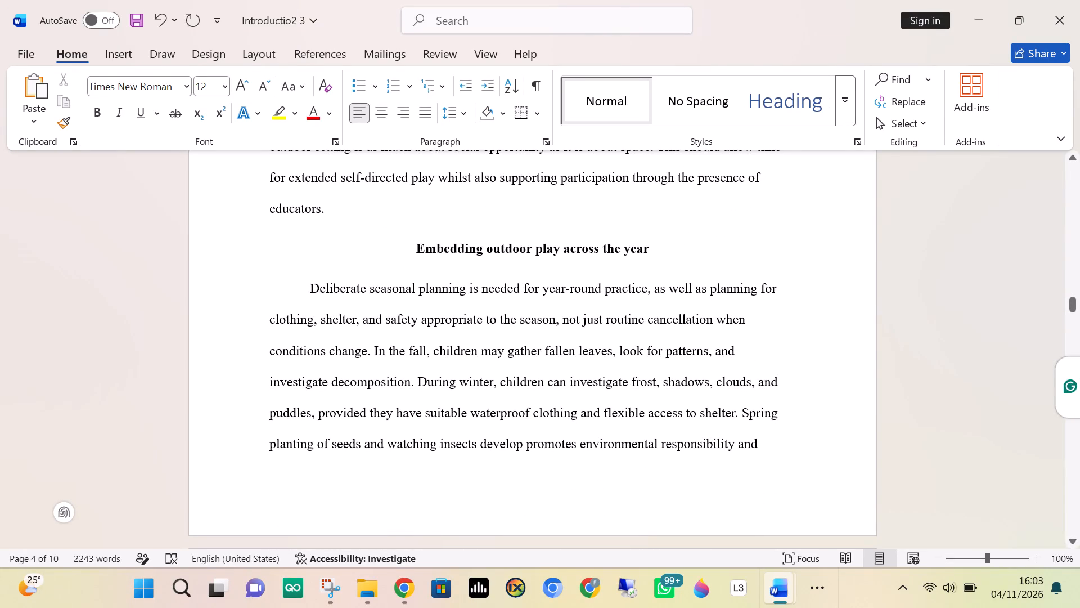
{"action": "scroll", "coordinate": [606, 433], "scroll_direction": "down", "scroll_amount": 1}
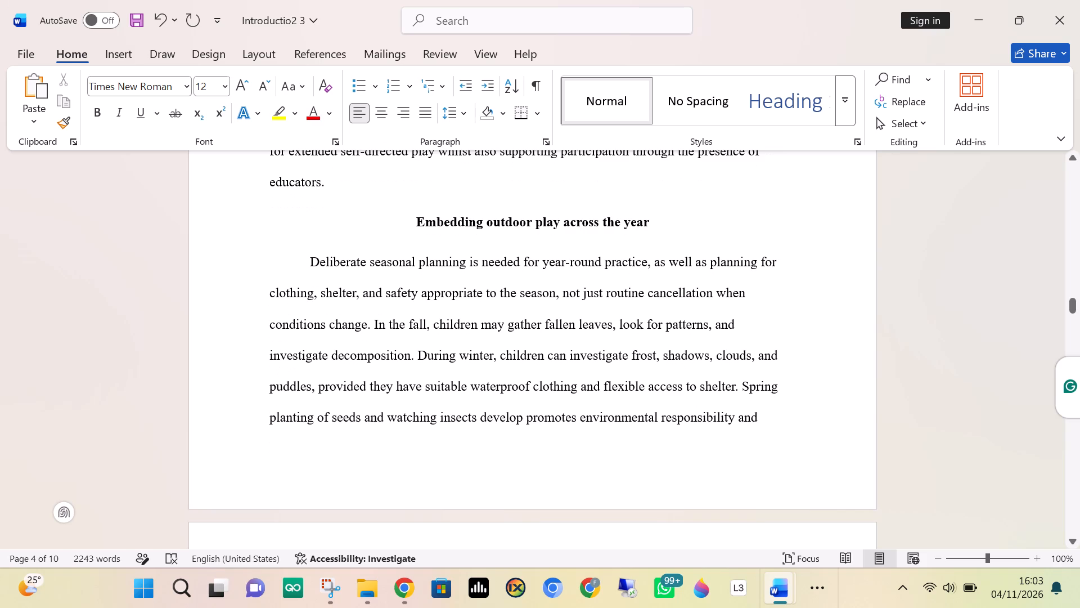
{"action": "scroll", "coordinate": [606, 433], "scroll_direction": "down", "scroll_amount": 1}
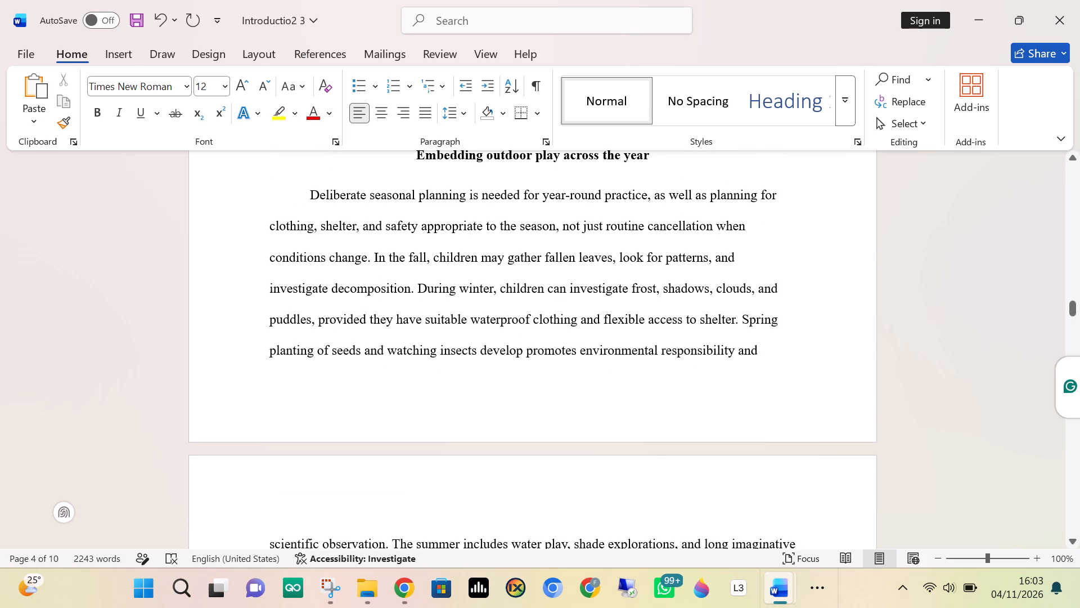
{"action": "scroll", "coordinate": [606, 433], "scroll_direction": "down", "scroll_amount": 1}
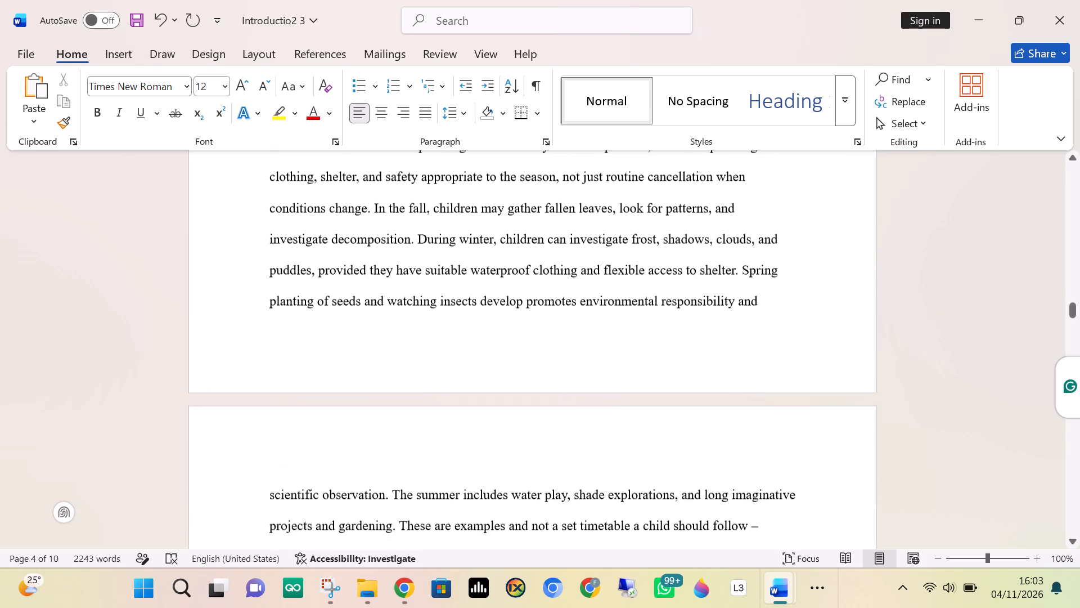
{"action": "scroll", "coordinate": [606, 433], "scroll_direction": "down", "scroll_amount": 3}
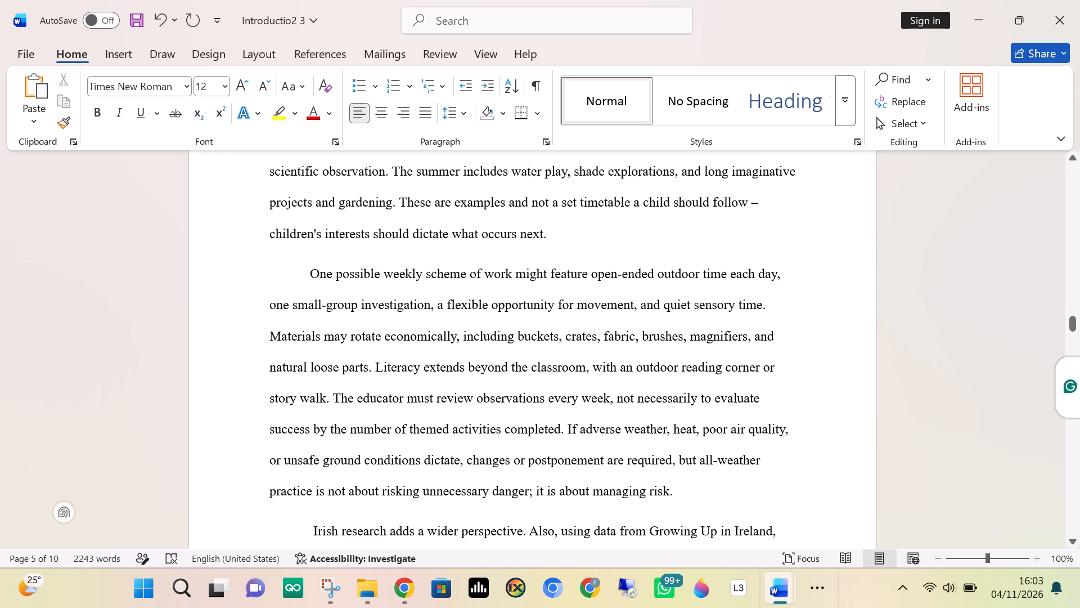
{"action": "left_click", "coordinate": [596, 438]}
{"action": "scroll", "coordinate": [596, 438], "scroll_direction": "down", "scroll_amount": 2}
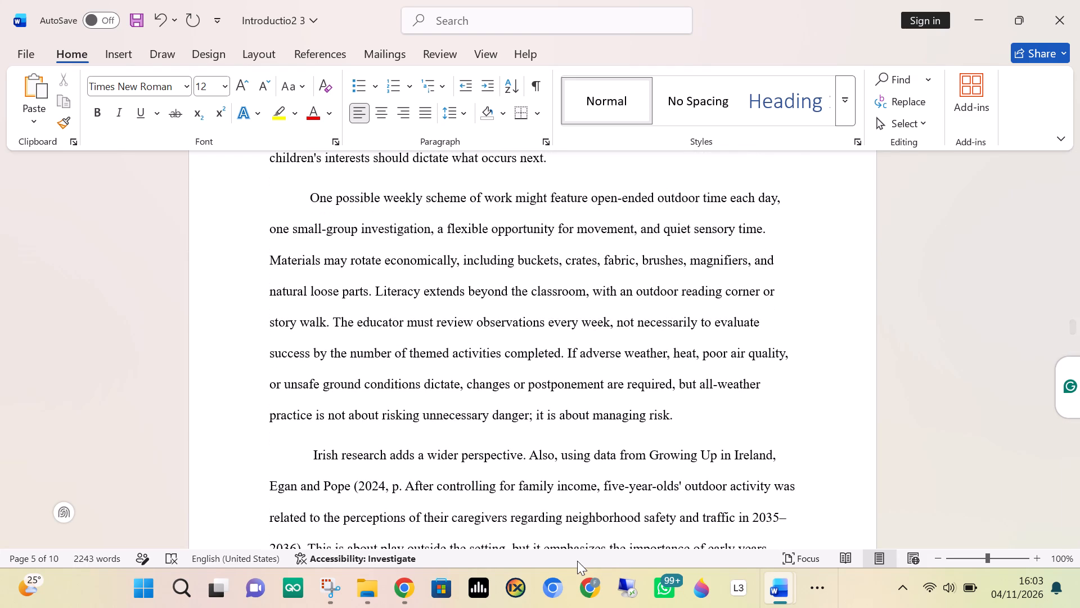
{"action": "scroll", "coordinate": [599, 445], "scroll_direction": "down", "scroll_amount": 2}
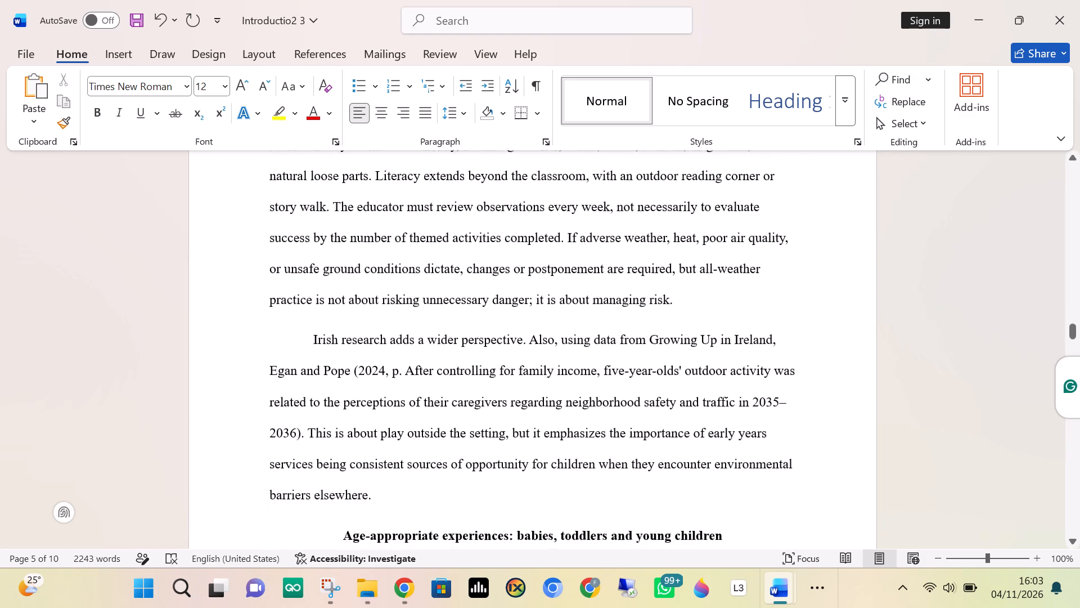
{"action": "scroll", "coordinate": [599, 445], "scroll_direction": "down", "scroll_amount": 1}
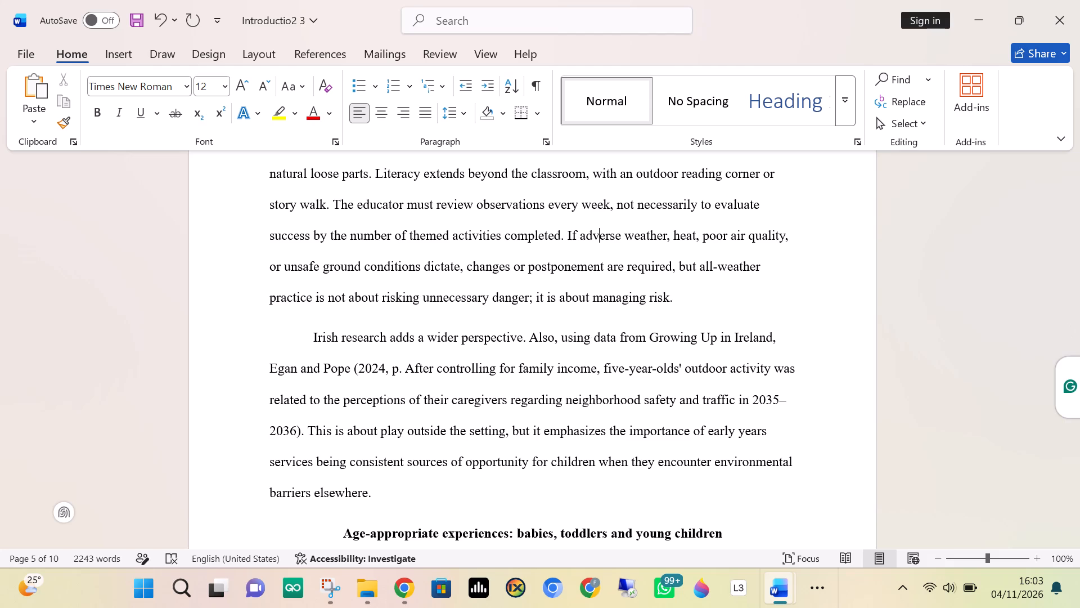
Complete the Egan and Pope citation in the Irish research paragraph so it reads "(2024, p. 4)".
{"action": "left_click", "coordinate": [405, 377]}
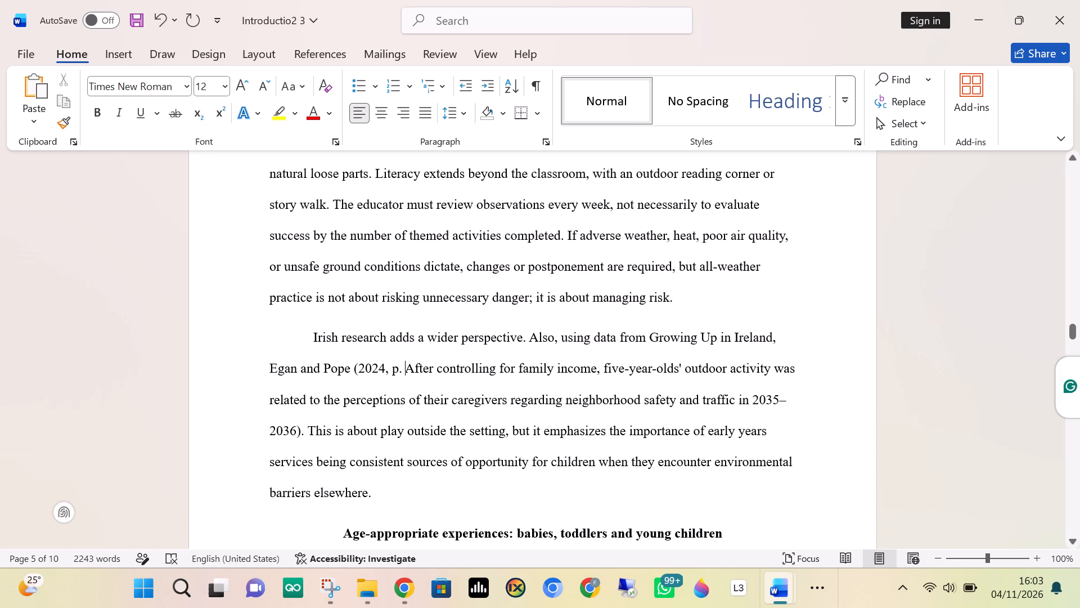
{"action": "key", "text": "4"}
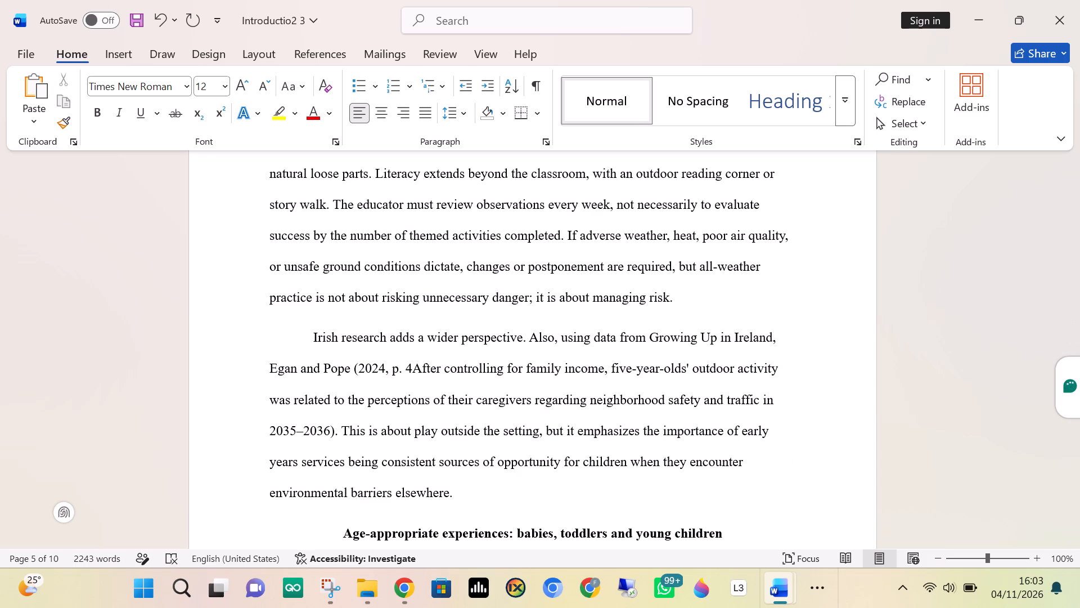
{"action": "key", "text": "shift+parenright"}
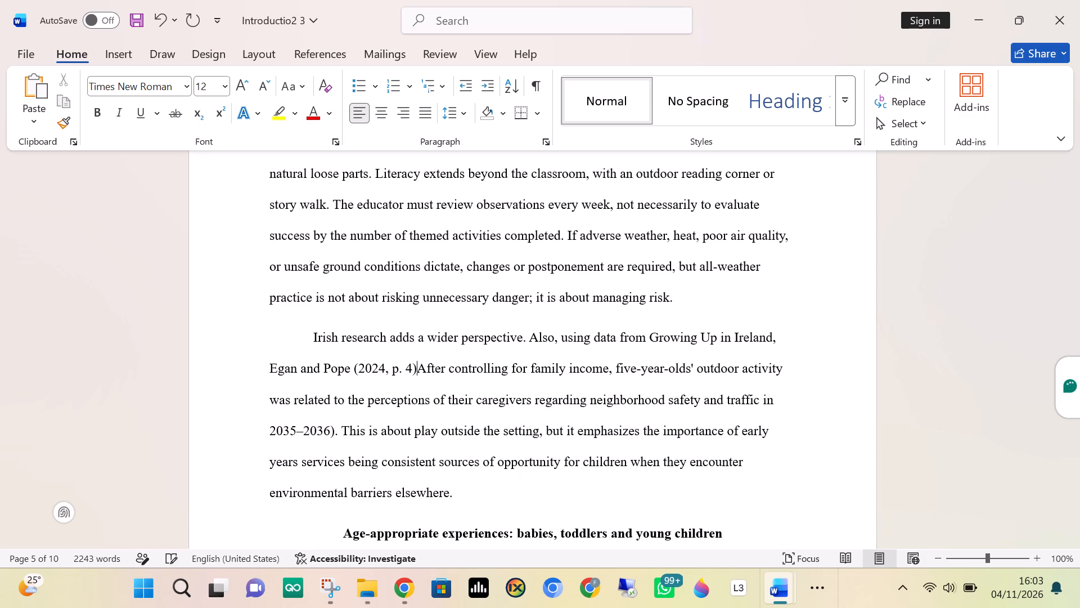
{"action": "key", "text": "space"}
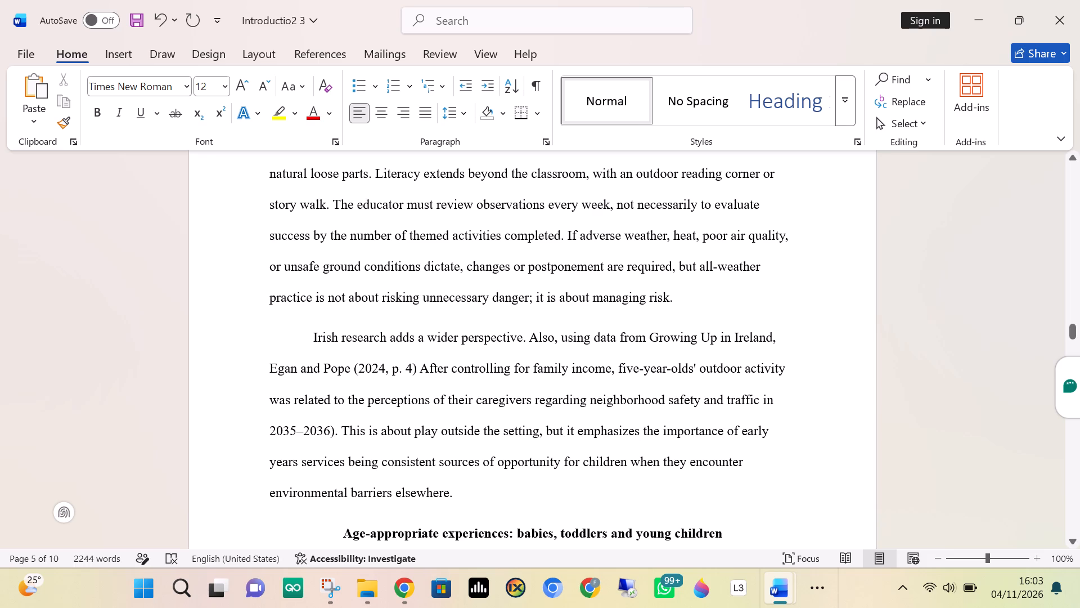
Delete "Growing Up in Ireland" after "using data from" in the Irish research paragraph.
{"action": "left_click", "coordinate": [772, 330]}
{"action": "key", "text": "BackSpace"}
{"action": "key", "text": "BackSpace"}
{"action": "key", "text": "BackSpace"}
{"action": "key", "text": "BackSpace"}
{"action": "key", "text": "BackSpace"}
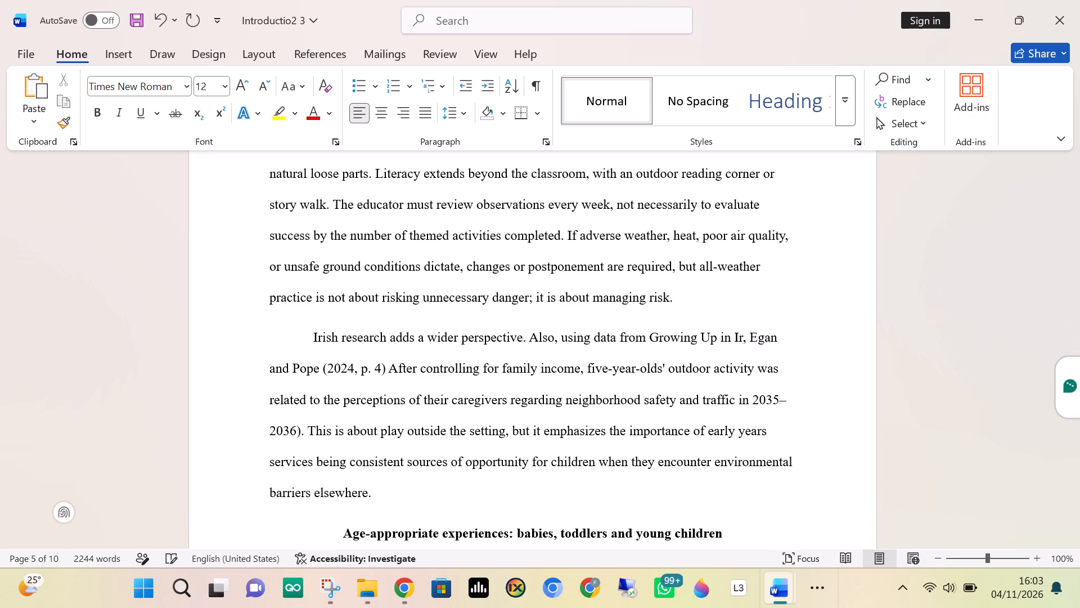
{"action": "key", "text": "BackSpace"}
{"action": "key", "text": "BackSpace"}
{"action": "key", "text": "BackSpace"}
{"action": "key", "text": "BackSpace"}
{"action": "key", "text": "BackSpace"}
{"action": "key", "text": "BackSpace"}
{"action": "key", "text": "BackSpace"}
{"action": "key", "text": "BackSpace"}
{"action": "key", "text": "BackSpace"}
{"action": "key", "text": "BackSpace"}
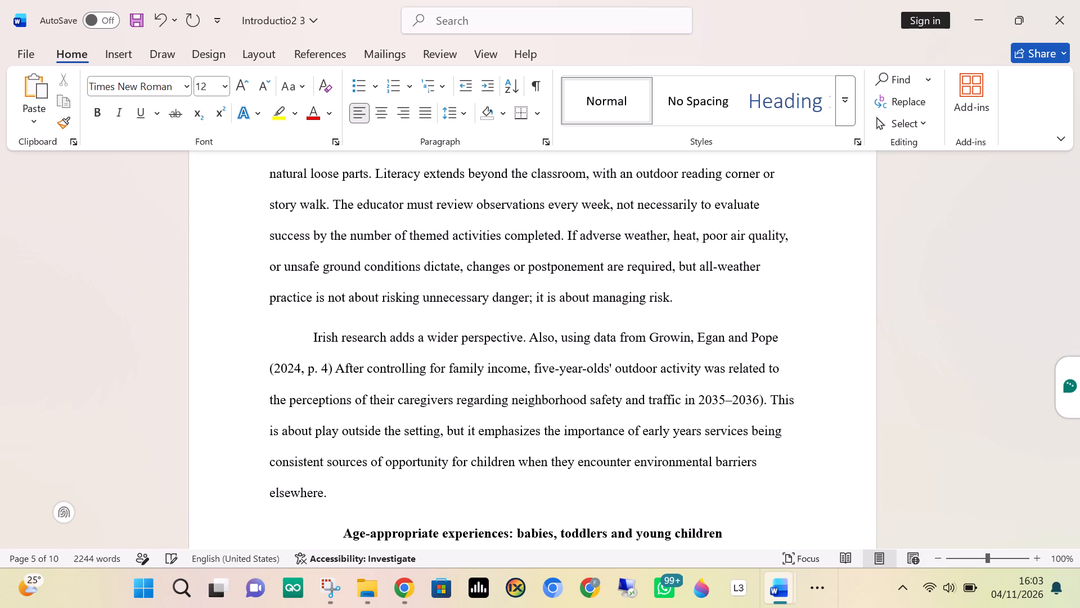
{"action": "key", "text": "BackSpace"}
{"action": "key", "text": "BackSpace"}
{"action": "key", "text": "BackSpace"}
{"action": "key", "text": "BackSpace"}
{"action": "key", "text": "BackSpace"}
{"action": "key", "text": "BackSpace"}
{"action": "key", "text": "BackSpace"}
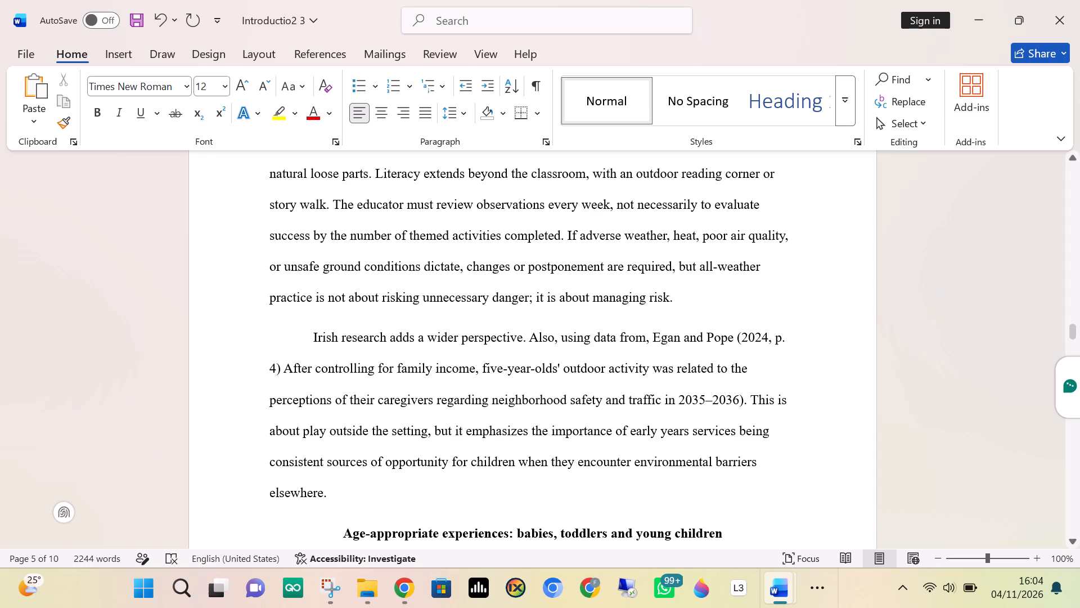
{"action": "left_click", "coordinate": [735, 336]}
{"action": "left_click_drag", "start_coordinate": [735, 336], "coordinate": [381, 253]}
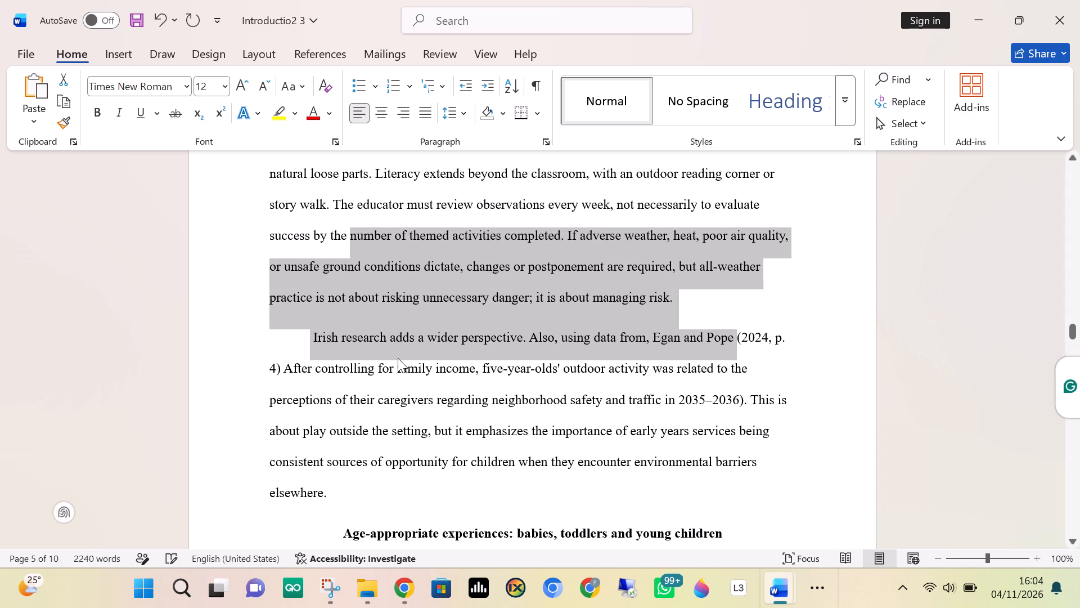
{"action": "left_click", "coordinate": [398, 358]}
Insert "study which highlights that" after the Egan and Pope citation, before "After controlling for family income".
{"action": "left_click", "coordinate": [286, 358]}
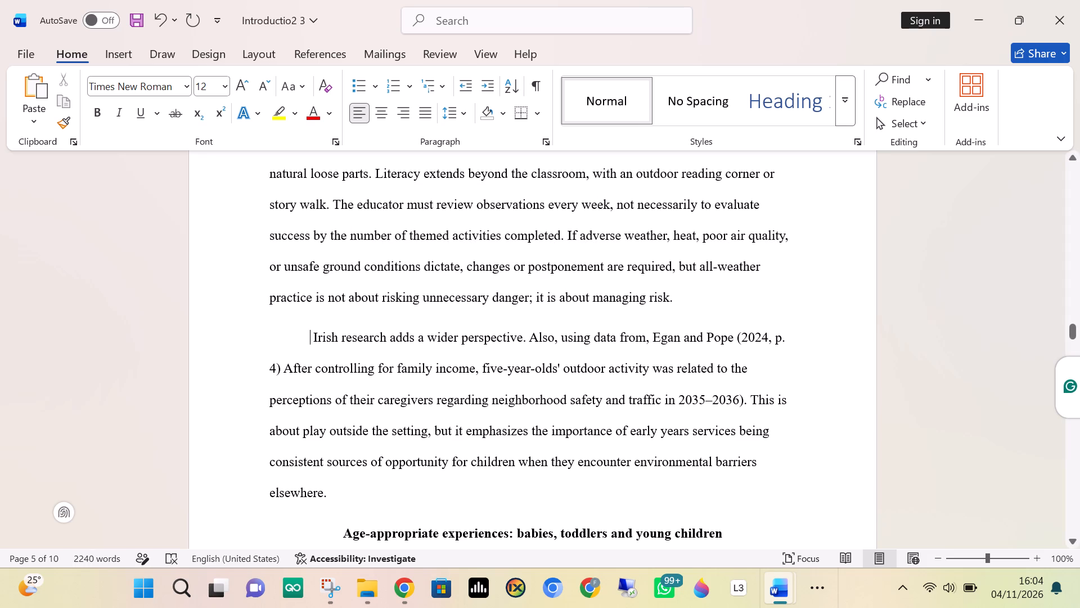
{"action": "left_click", "coordinate": [284, 366]}
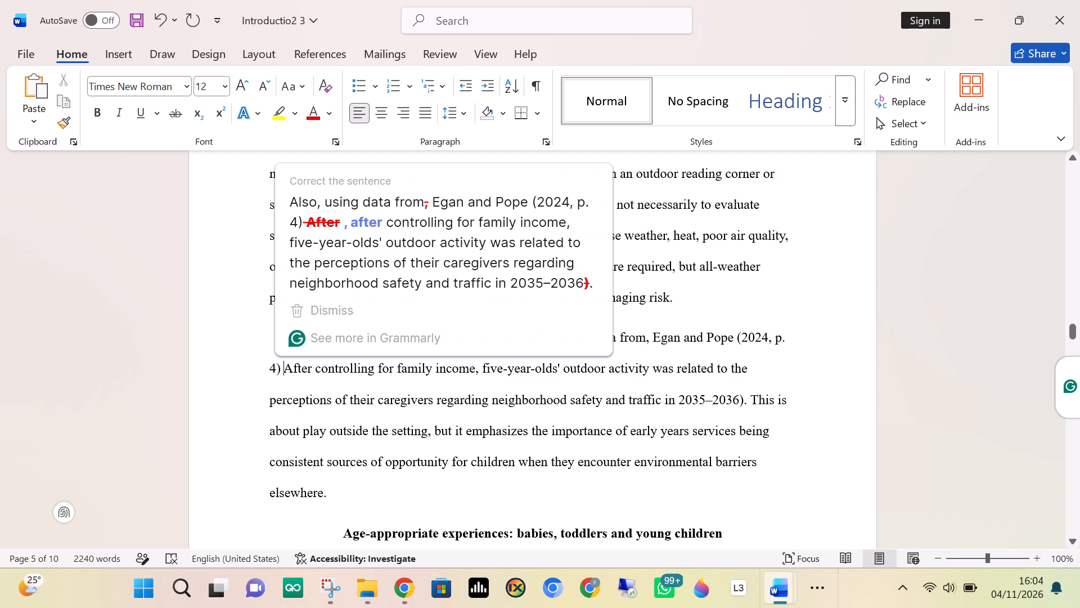
{"action": "type", "text": "study"}
{"action": "key", "text": "space"}
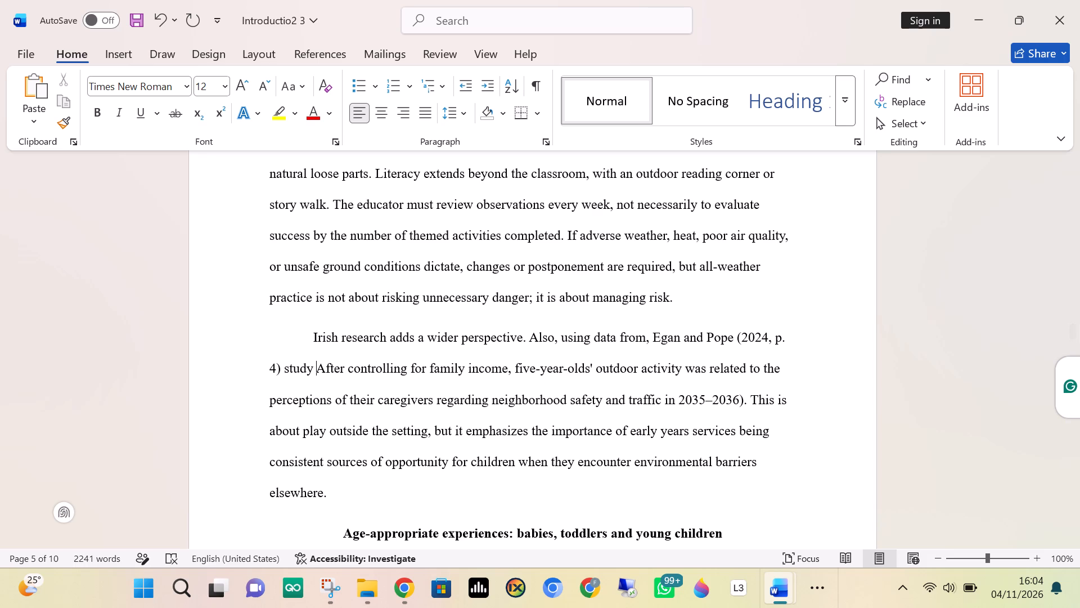
{"action": "type", "text": "wh"}
{"action": "type", "text": "ich hig"}
{"action": "type", "text": "hlights that"}
{"action": "key", "text": "space"}
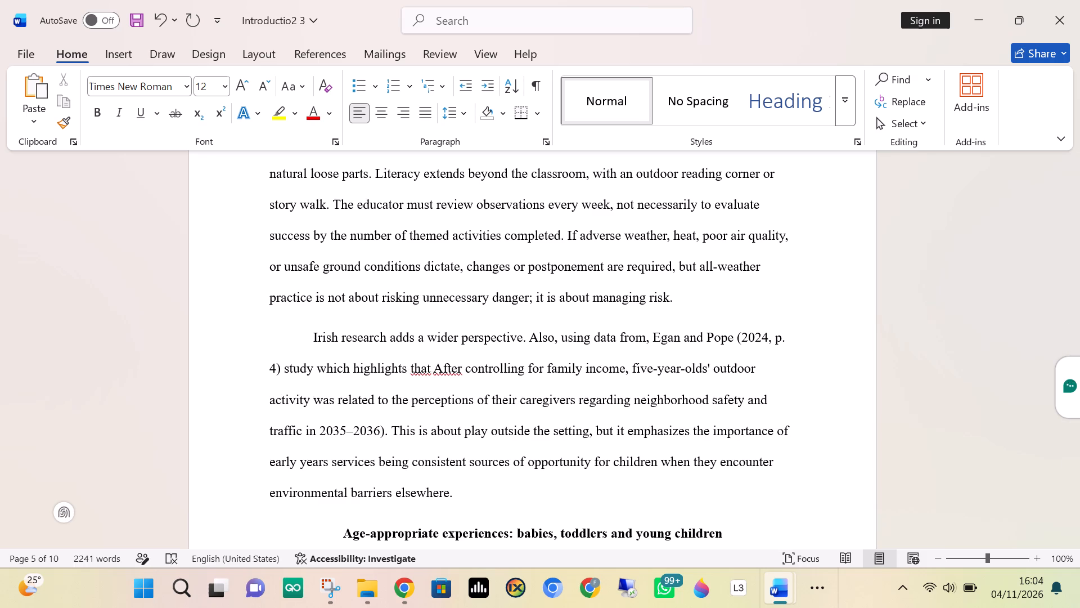
Change the year range in the neighborhood safety and traffic sentence to "2035 to 2036", removing the stray closing parenthesis.
{"action": "scroll", "coordinate": [467, 419], "scroll_direction": "down", "scroll_amount": 1}
{"action": "scroll", "coordinate": [531, 408], "scroll_direction": "down", "scroll_amount": 1}
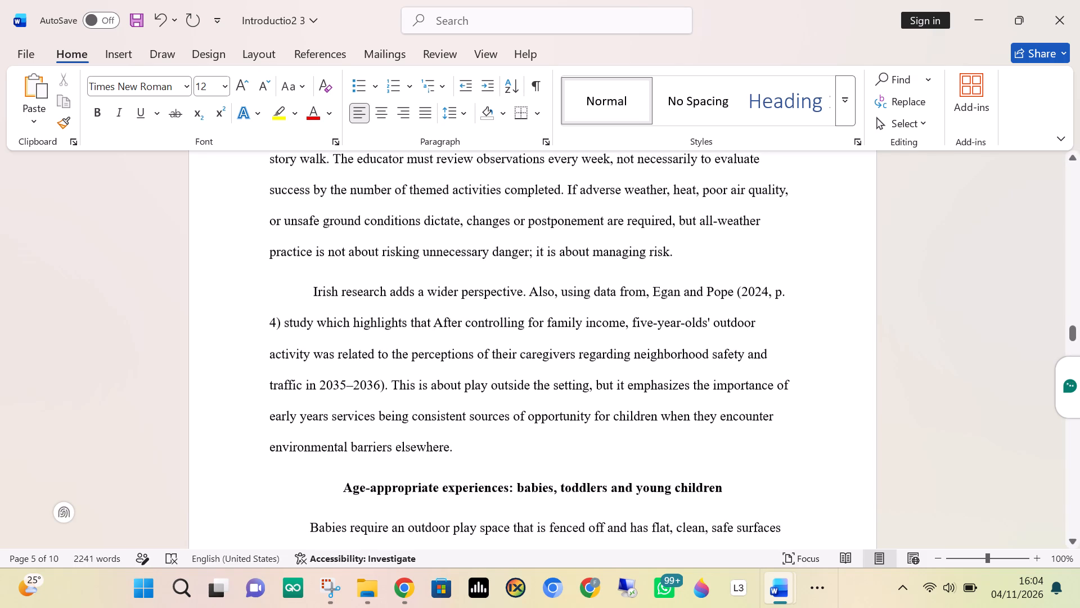
{"action": "scroll", "coordinate": [531, 408], "scroll_direction": "down", "scroll_amount": 1}
{"action": "left_click", "coordinate": [384, 374]}
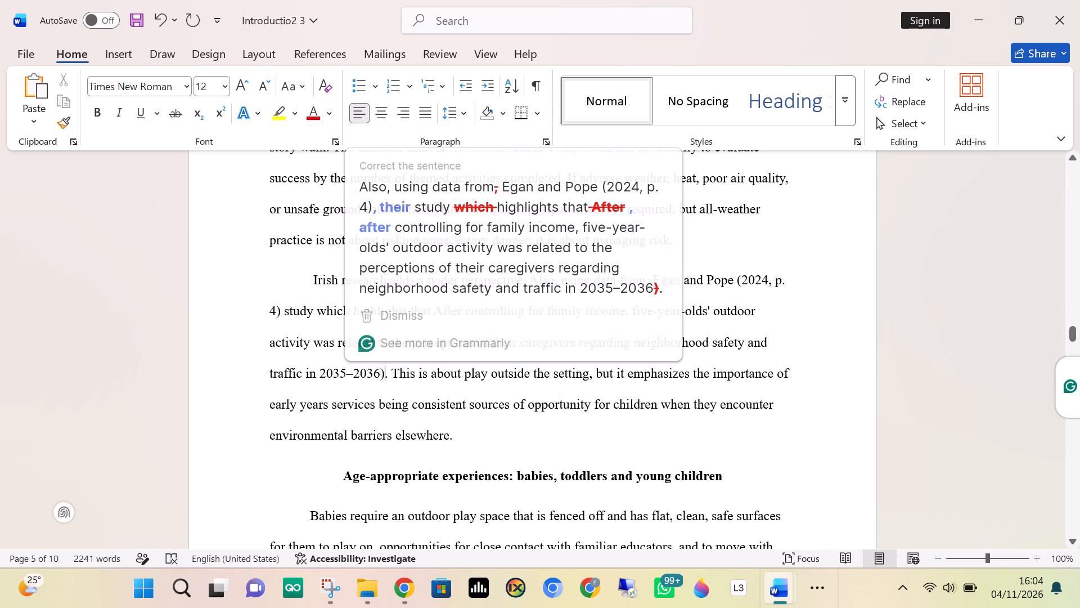
{"action": "key", "text": "BackSpace"}
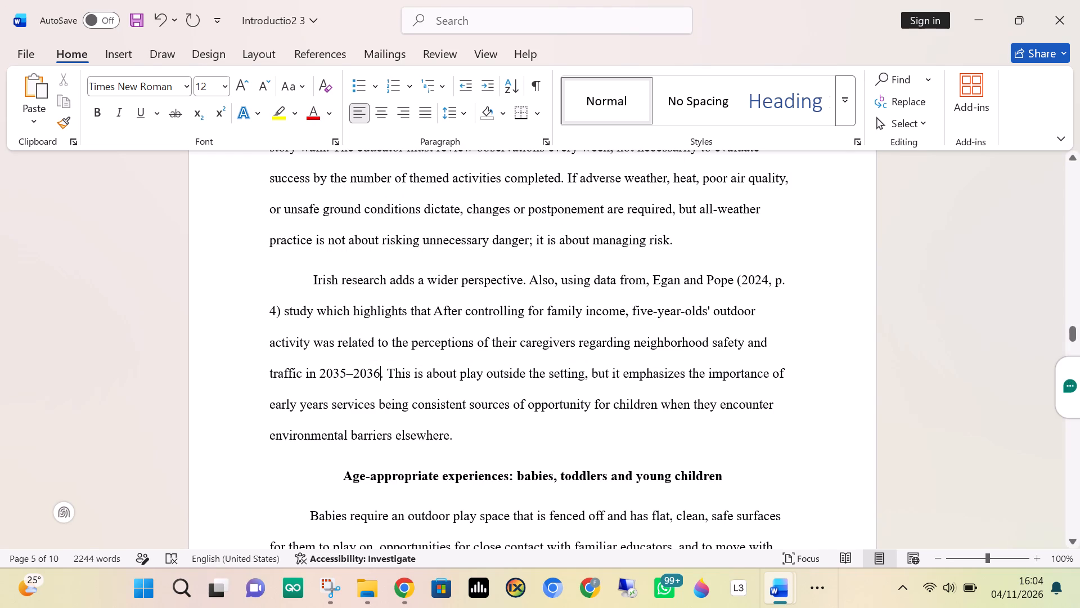
{"action": "left_click", "coordinate": [354, 370]}
{"action": "key", "text": "BackSpace"}
{"action": "key", "text": "space"}
{"action": "type", "text": "to"}
{"action": "key", "text": "space"}
Remove the parentheses around "with supervision" in the babies paragraph's sensory exploration sentence.
{"action": "scroll", "coordinate": [354, 370], "scroll_direction": "down", "scroll_amount": 2}
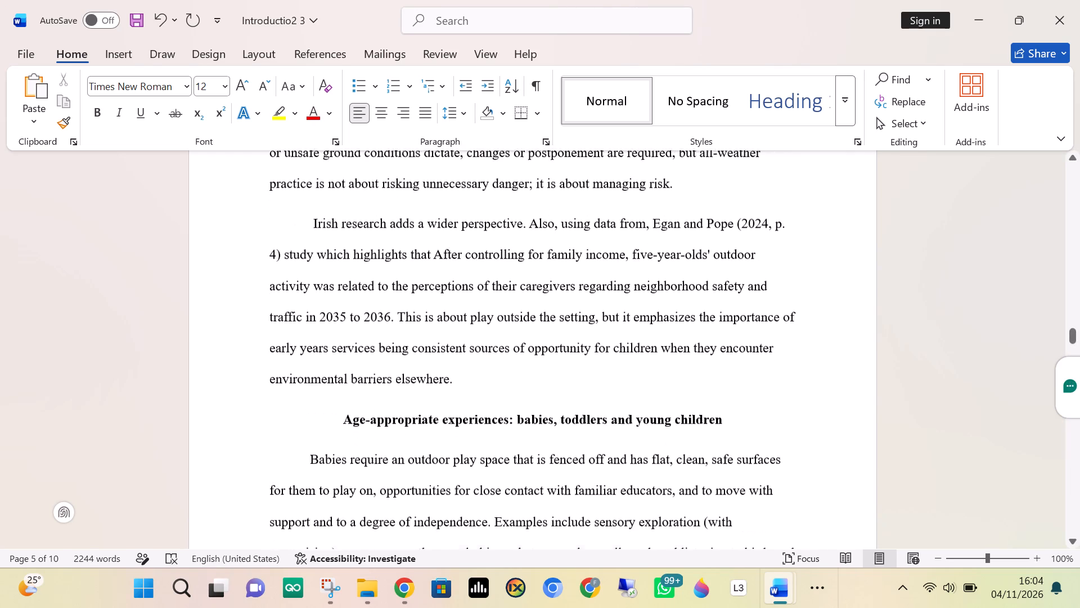
{"action": "scroll", "coordinate": [354, 370], "scroll_direction": "down", "scroll_amount": 2}
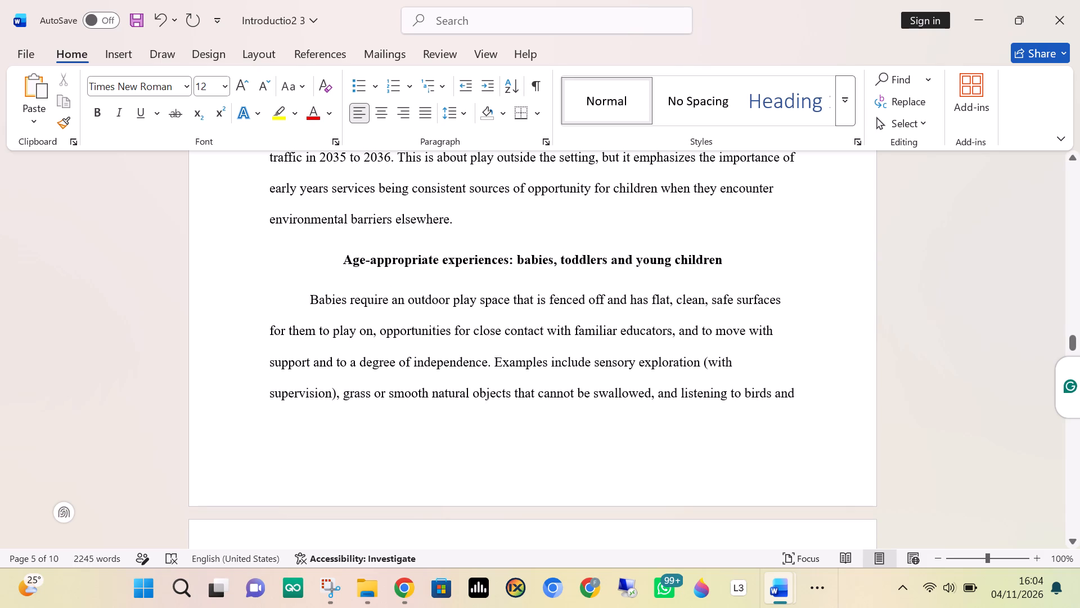
{"action": "left_click", "coordinate": [713, 357]}
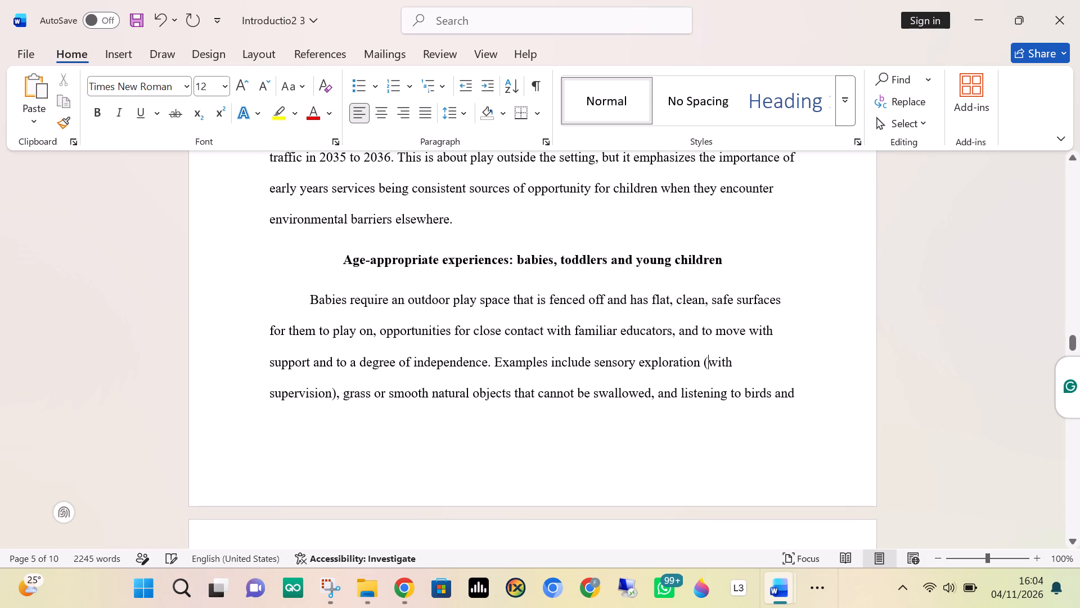
{"action": "left_click", "coordinate": [713, 357]}
{"action": "left_click", "coordinate": [713, 357]}
{"action": "key", "text": "BackSpace"}
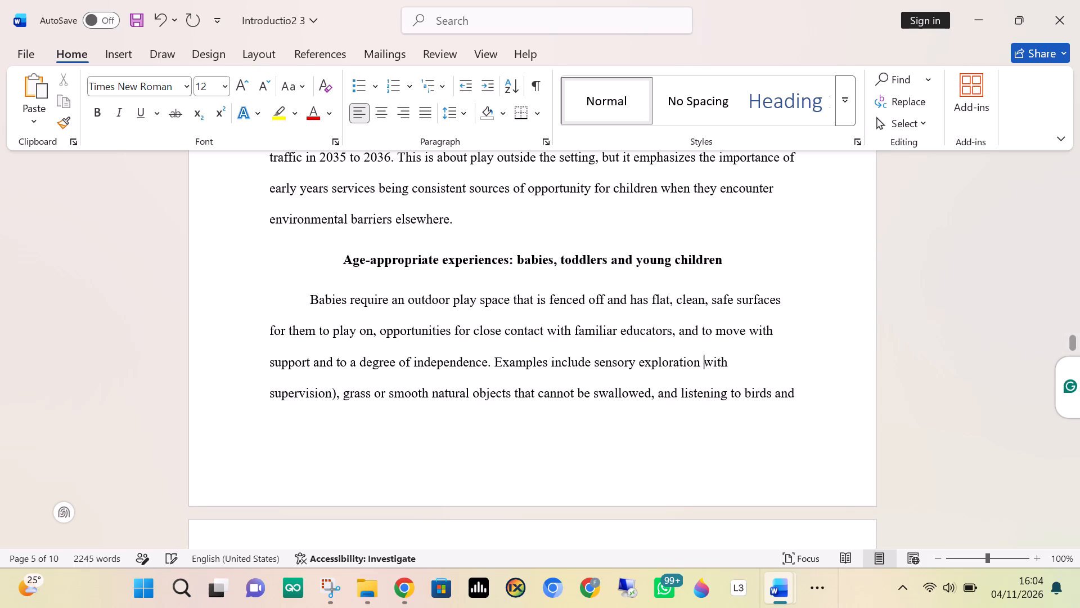
{"action": "left_click", "coordinate": [335, 394]}
{"action": "key", "text": "BackSpace"}
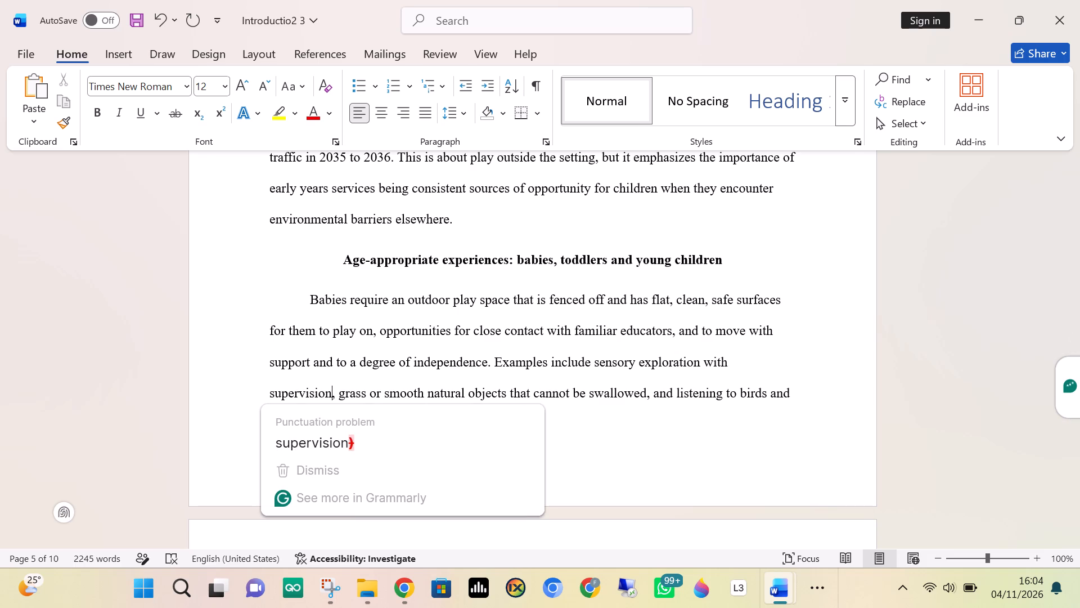
{"action": "left_click", "coordinate": [447, 327]}
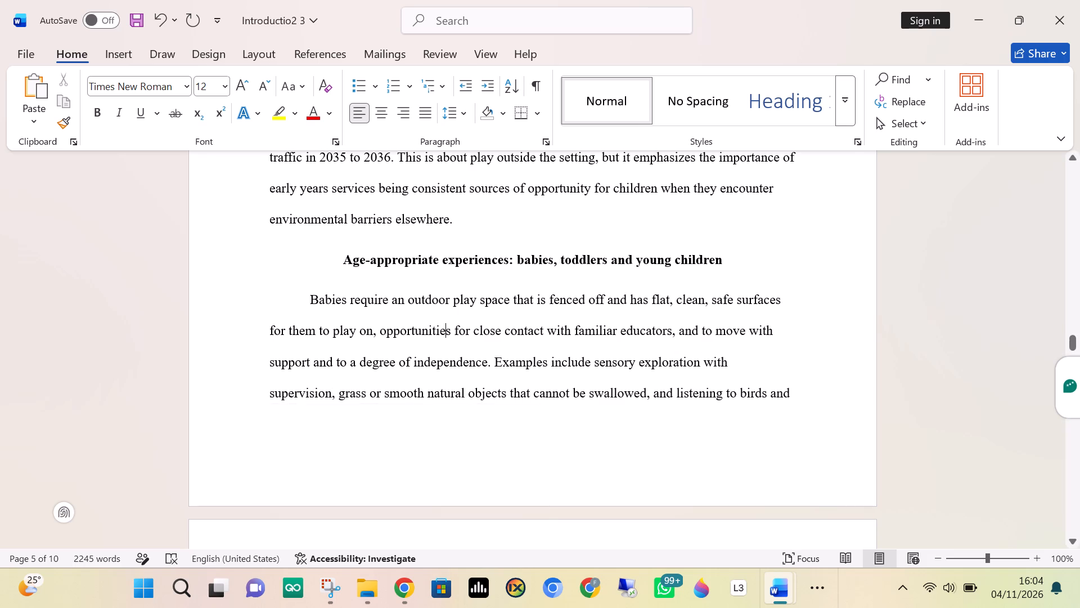
Replace the slash in "cause/effect" with "or" in the toddlers paragraph so it reads "cause or effect".
{"action": "scroll", "coordinate": [447, 327], "scroll_direction": "down", "scroll_amount": 3}
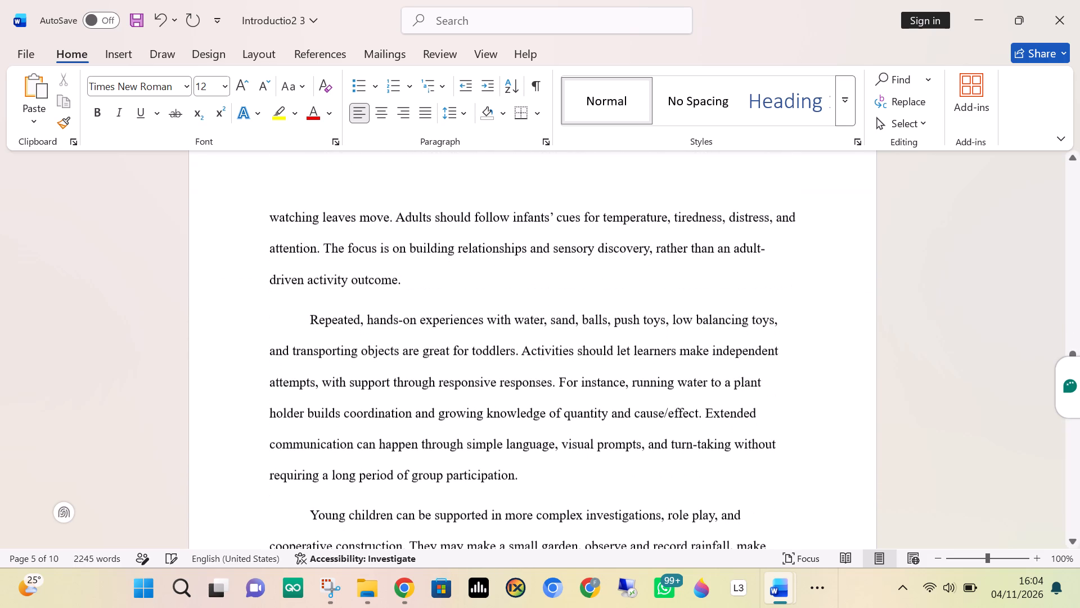
{"action": "left_click", "coordinate": [671, 411]}
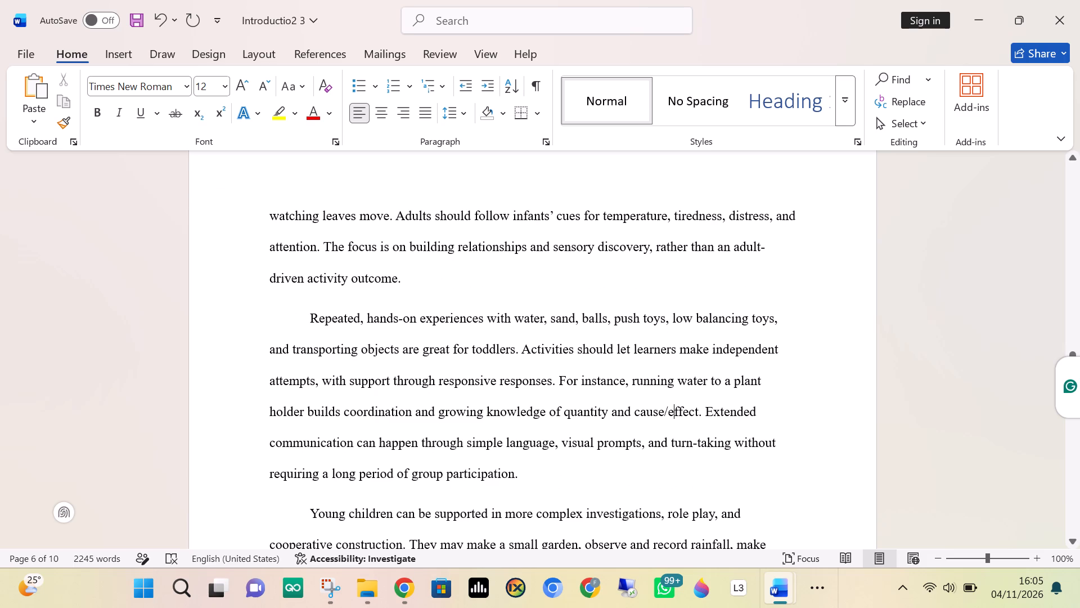
{"action": "key", "text": "Page_Up"}
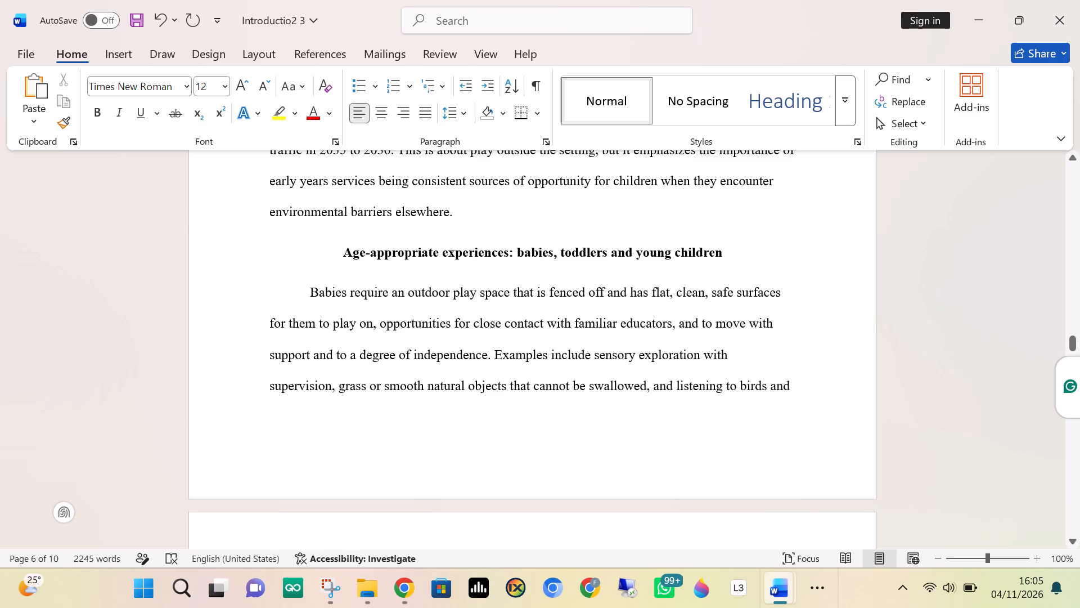
{"action": "scroll", "coordinate": [671, 411], "scroll_direction": "down", "scroll_amount": 3}
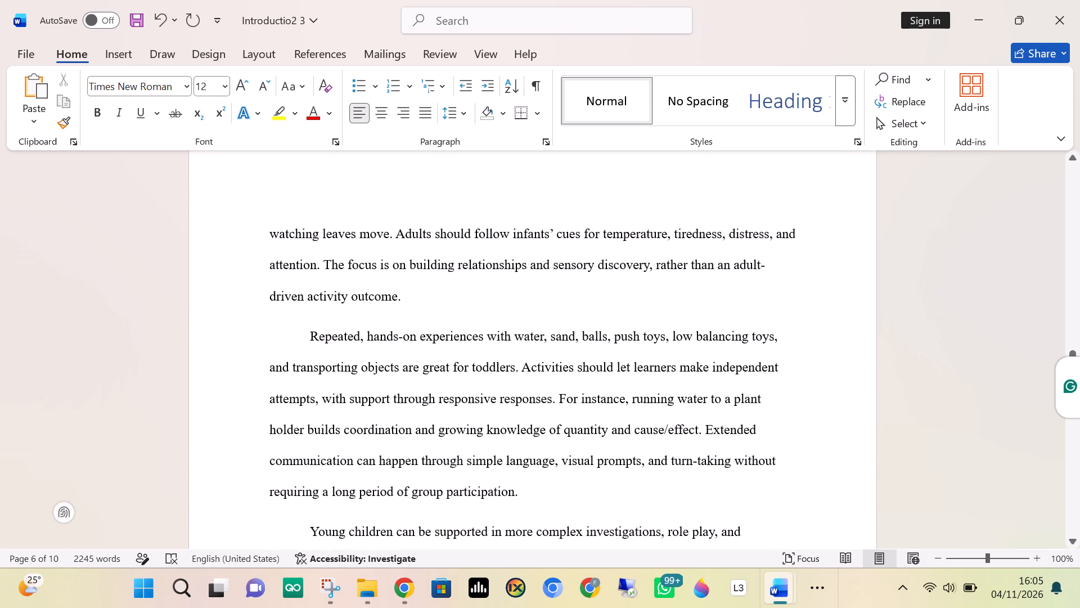
{"action": "left_click", "coordinate": [667, 431]}
{"action": "key", "text": "BackSpace"}
{"action": "key", "text": "space"}
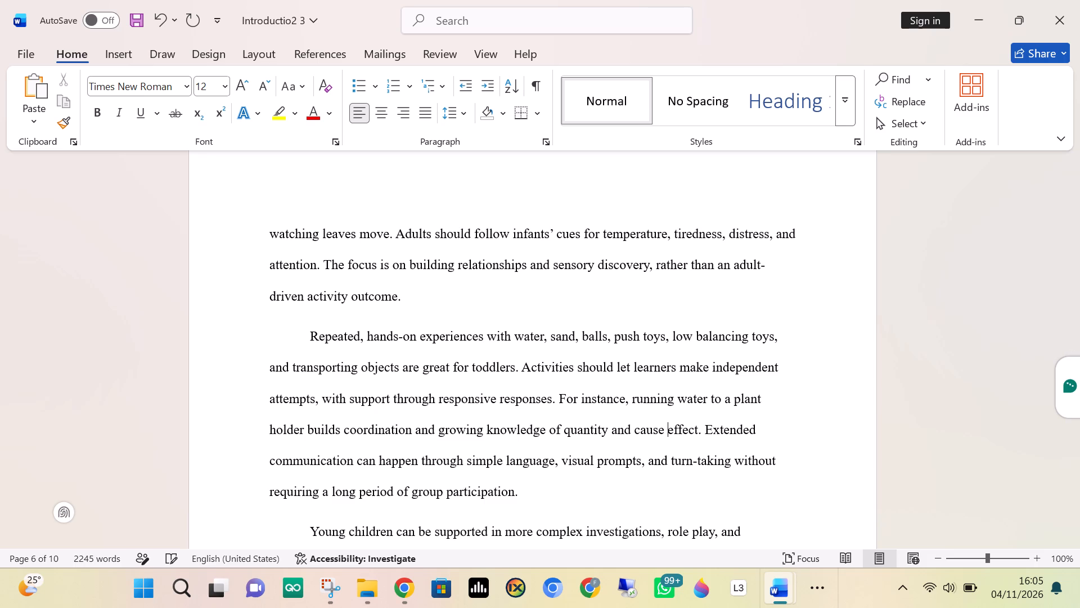
{"action": "type", "text": "or"}
{"action": "key", "text": "space"}
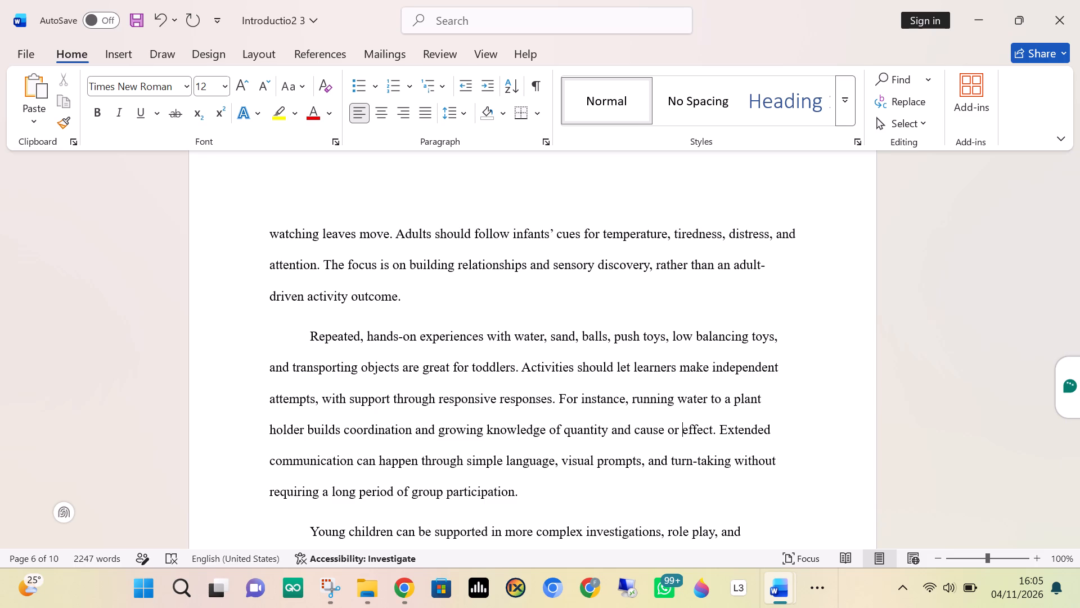
Replace the slash in "language/communication needs" with "or" in the Diversity, equality and inclusion section.
{"action": "scroll", "coordinate": [667, 431], "scroll_direction": "down", "scroll_amount": 3}
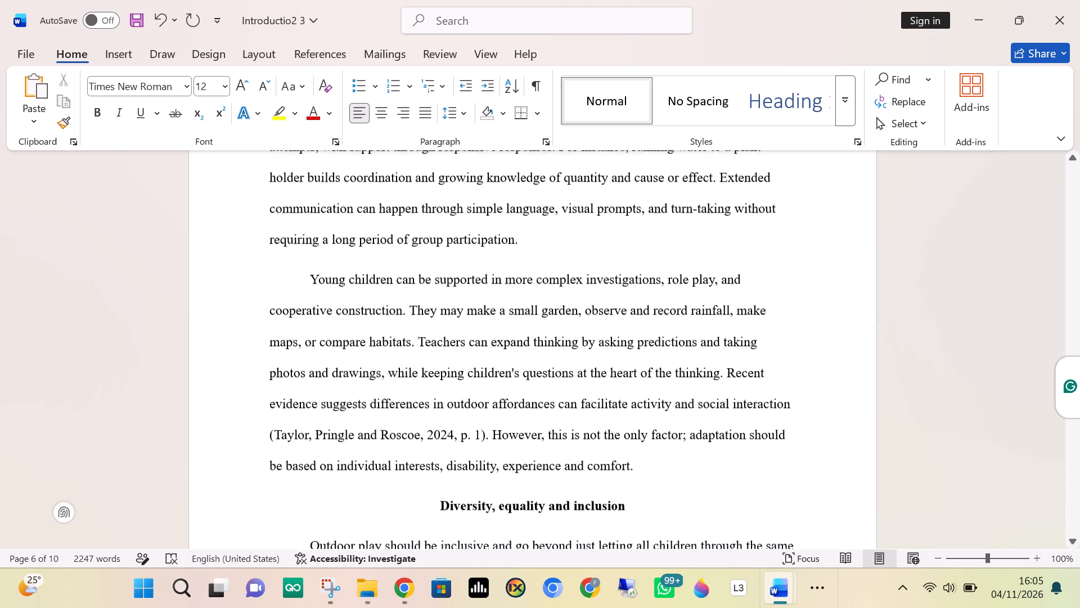
{"action": "scroll", "coordinate": [631, 441], "scroll_direction": "down", "scroll_amount": 1}
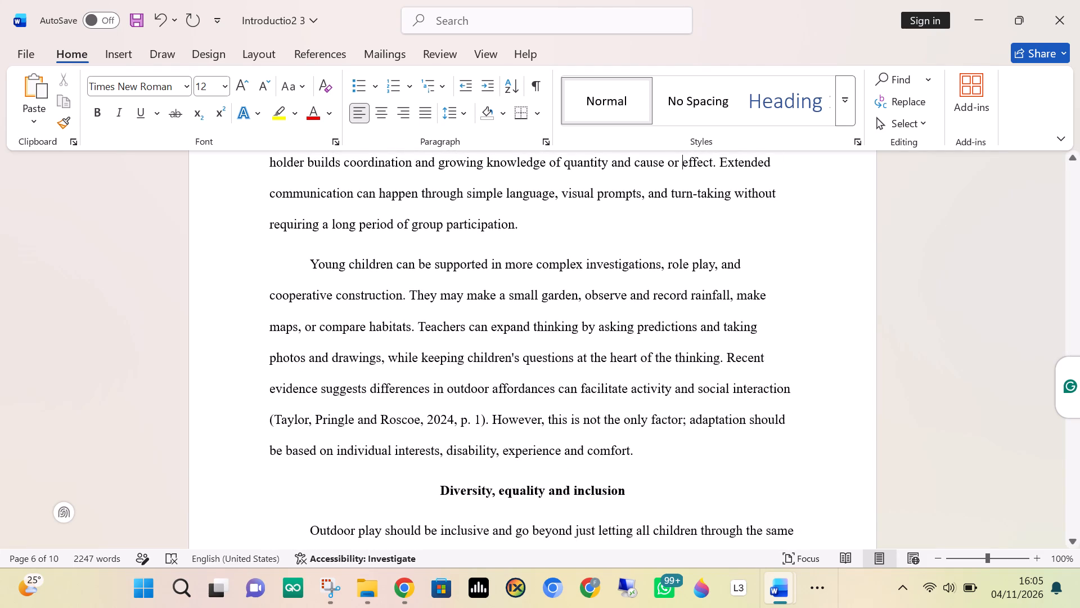
{"action": "scroll", "coordinate": [533, 439], "scroll_direction": "down", "scroll_amount": 1}
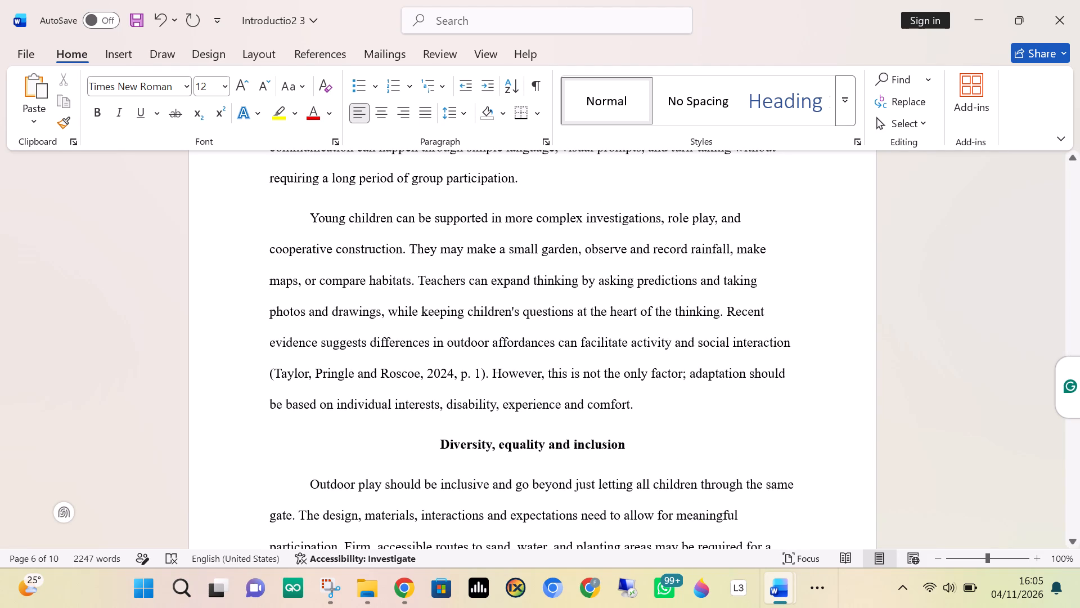
{"action": "scroll", "coordinate": [533, 439], "scroll_direction": "down", "scroll_amount": 1}
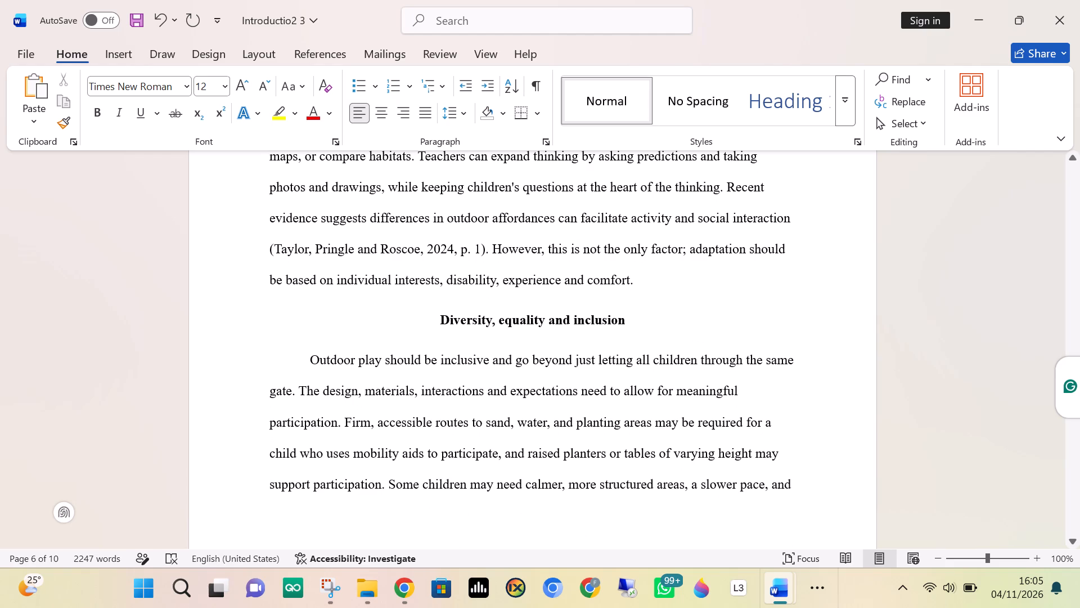
{"action": "scroll", "coordinate": [533, 439], "scroll_direction": "down", "scroll_amount": 2}
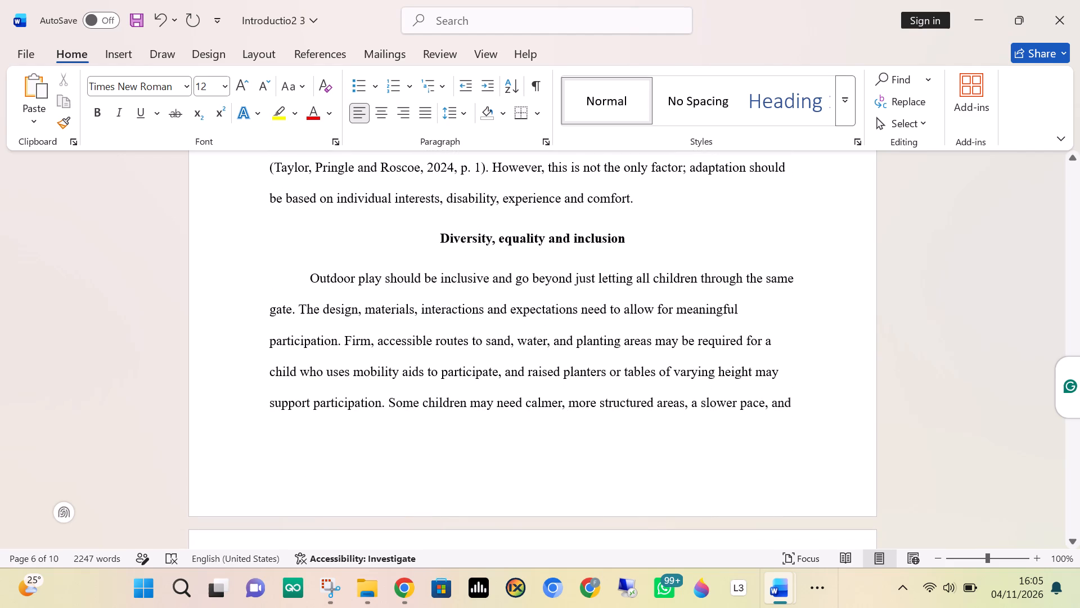
{"action": "scroll", "coordinate": [533, 439], "scroll_direction": "down", "scroll_amount": 2}
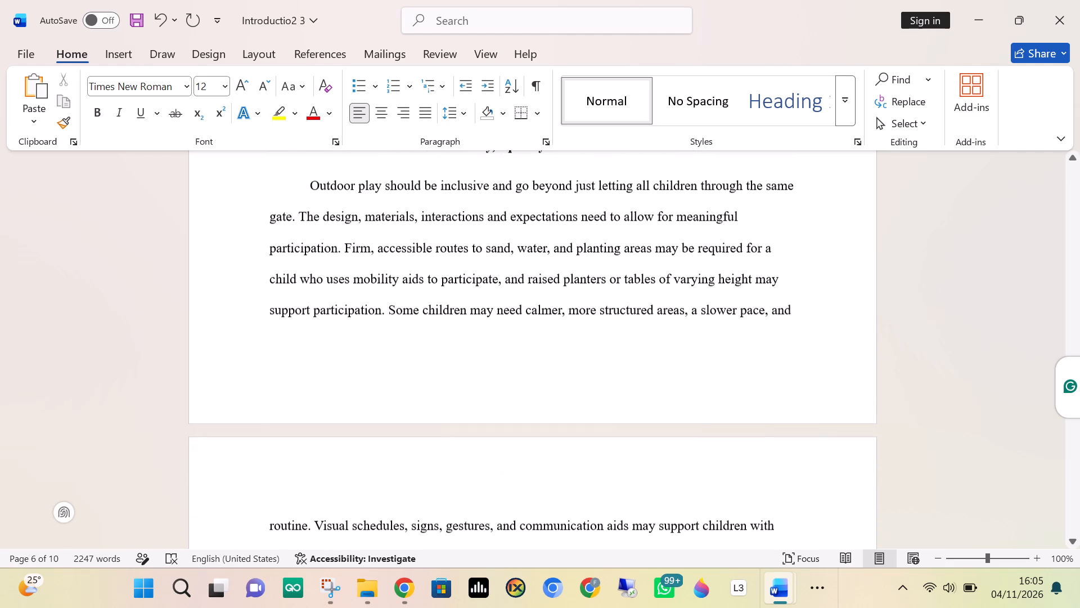
{"action": "scroll", "coordinate": [533, 439], "scroll_direction": "down", "scroll_amount": 2}
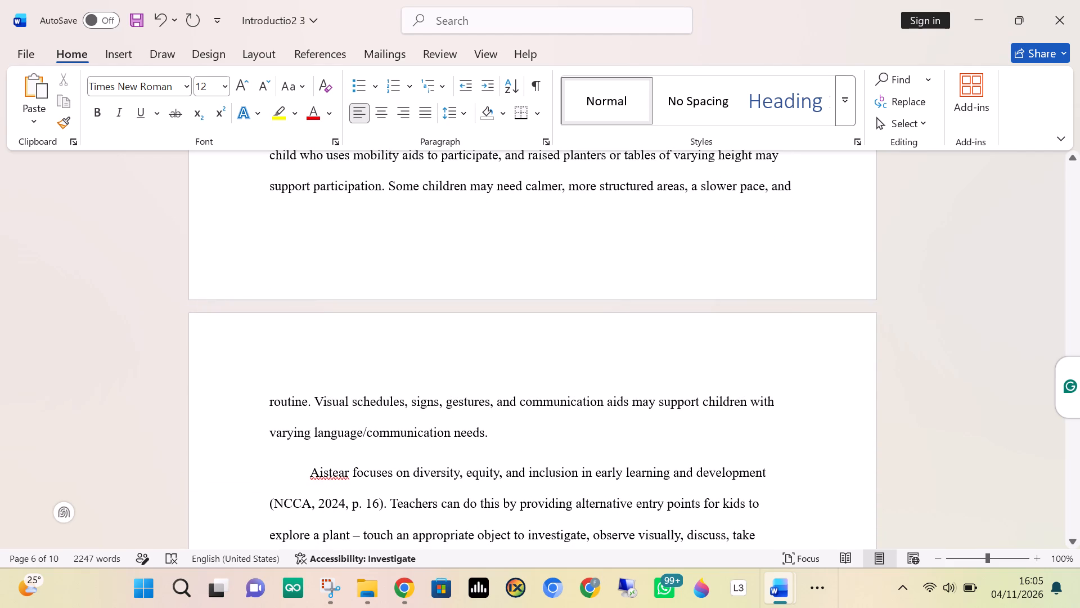
{"action": "left_click", "coordinate": [363, 430]}
{"action": "left_click", "coordinate": [368, 434]}
{"action": "key", "text": "BackSpace"}
{"action": "key", "text": "space"}
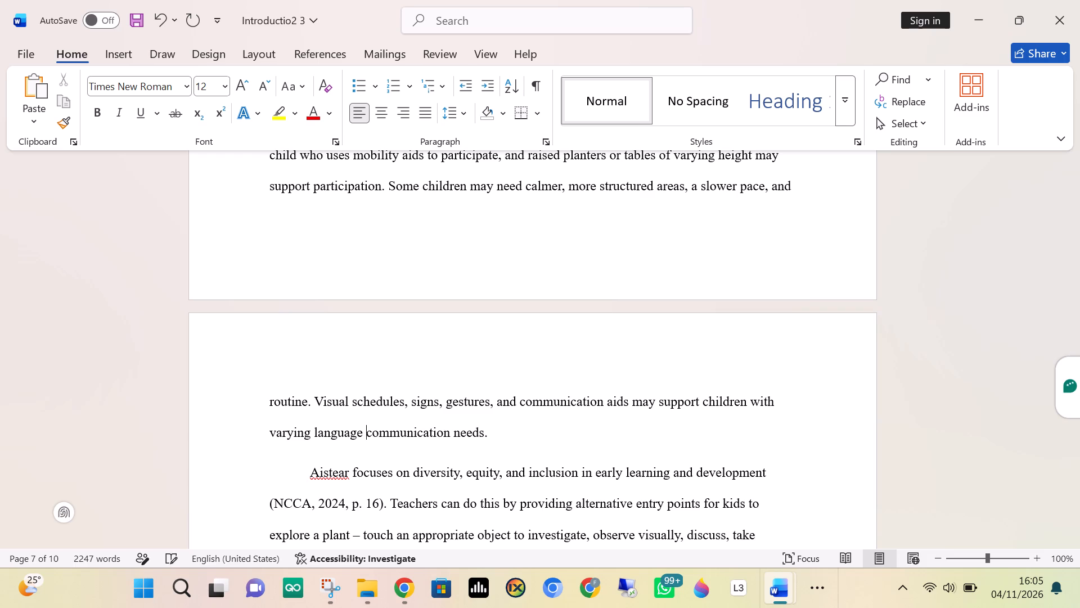
{"action": "type", "text": "ot"}
{"action": "key", "text": "BackSpace"}
{"action": "type", "text": "r"}
{"action": "key", "text": "space"}
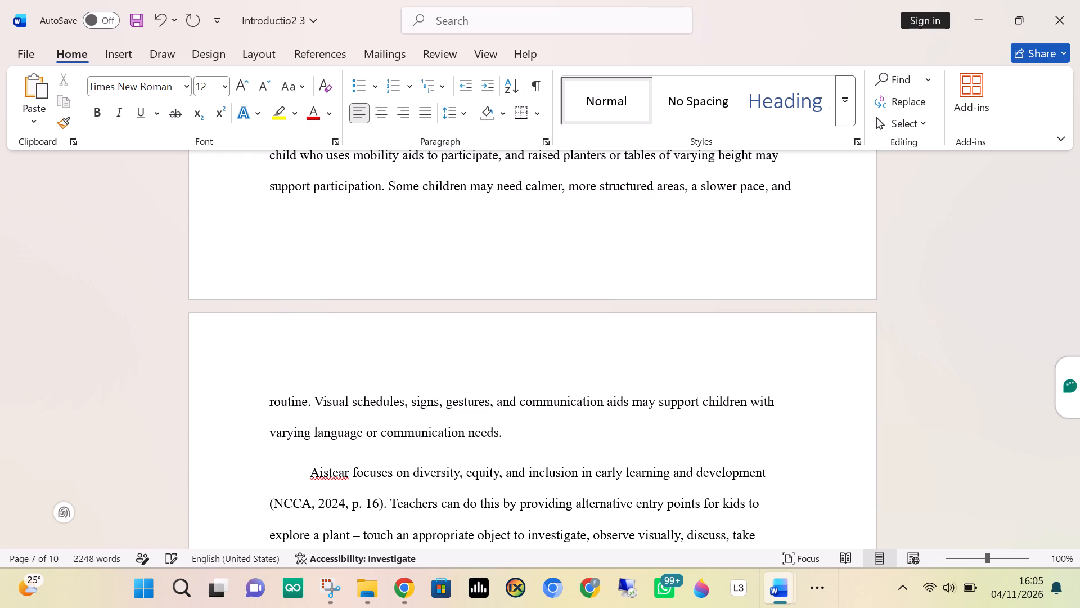
Delete the dash between "explore a plant" and "touch an appropriate object" in the Aistear inclusion paragraph.
{"action": "scroll", "coordinate": [368, 434], "scroll_direction": "down", "scroll_amount": 1}
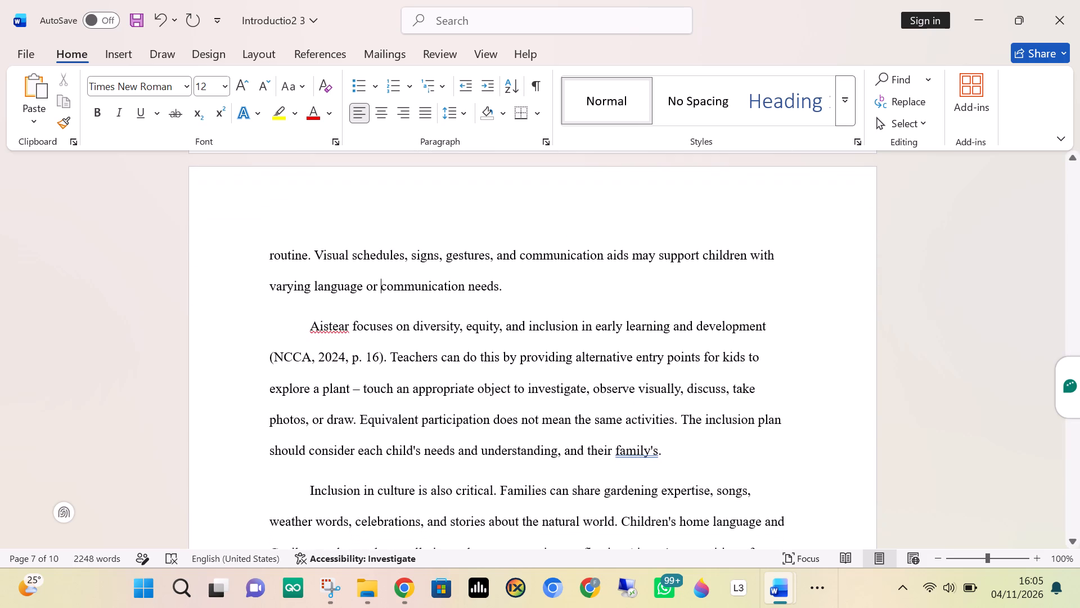
{"action": "scroll", "coordinate": [368, 434], "scroll_direction": "down", "scroll_amount": 1}
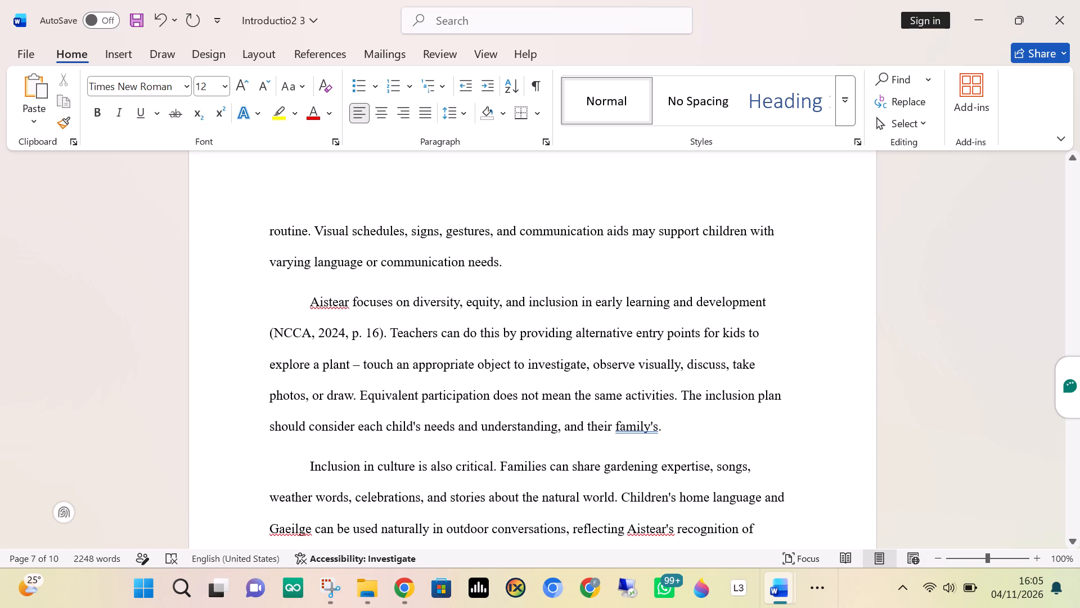
{"action": "left_click", "coordinate": [360, 366]}
{"action": "key", "text": "BackSpace"}
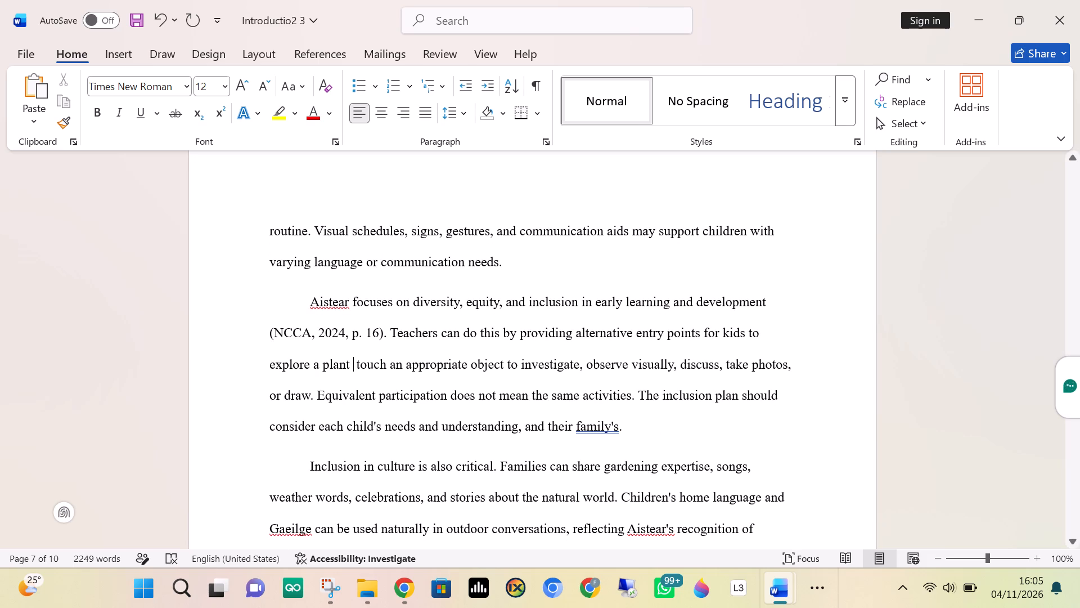
Change the NCCA page reference in the culture inclusion paragraph to a single page, "(NCCA, 2024, p. 17)".
{"action": "scroll", "coordinate": [591, 388], "scroll_direction": "down", "scroll_amount": 2}
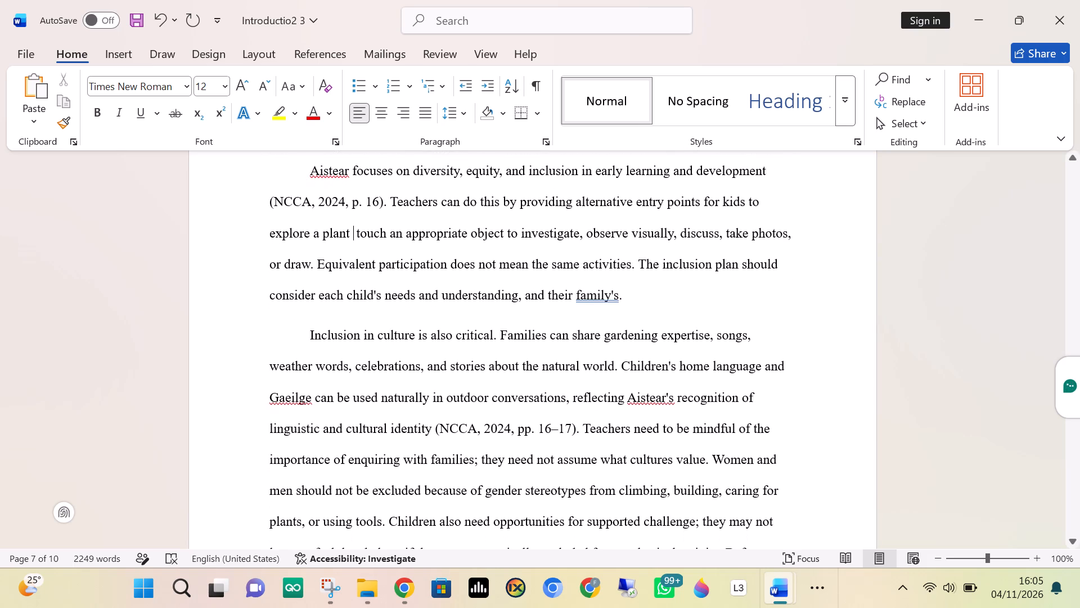
{"action": "left_click", "coordinate": [558, 433]}
{"action": "key", "text": "BackSpace"}
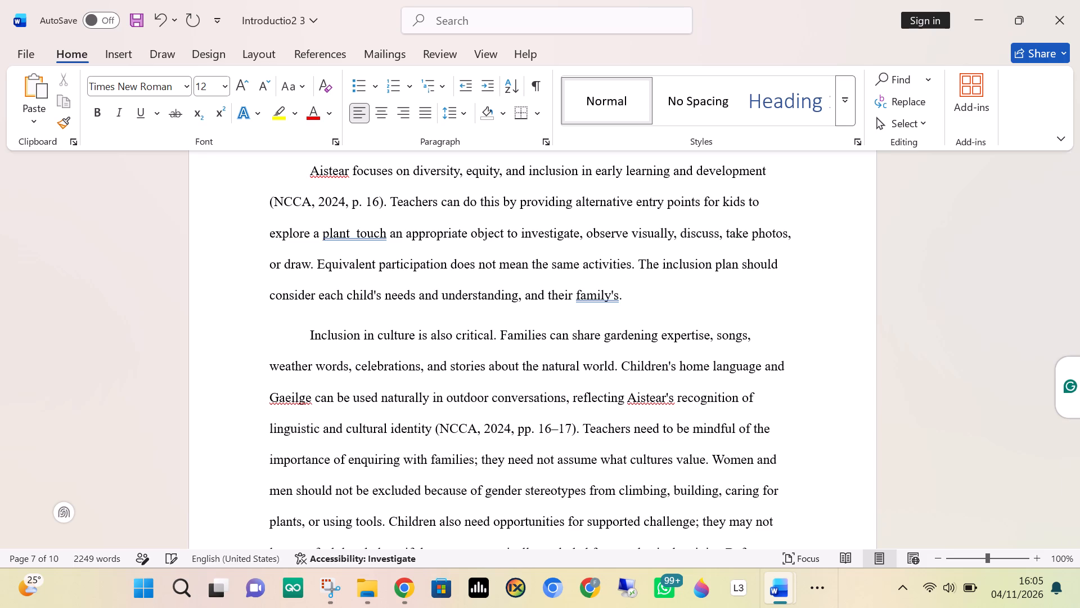
{"action": "key", "text": "BackSpace"}
{"action": "key", "text": "BackSpace"}
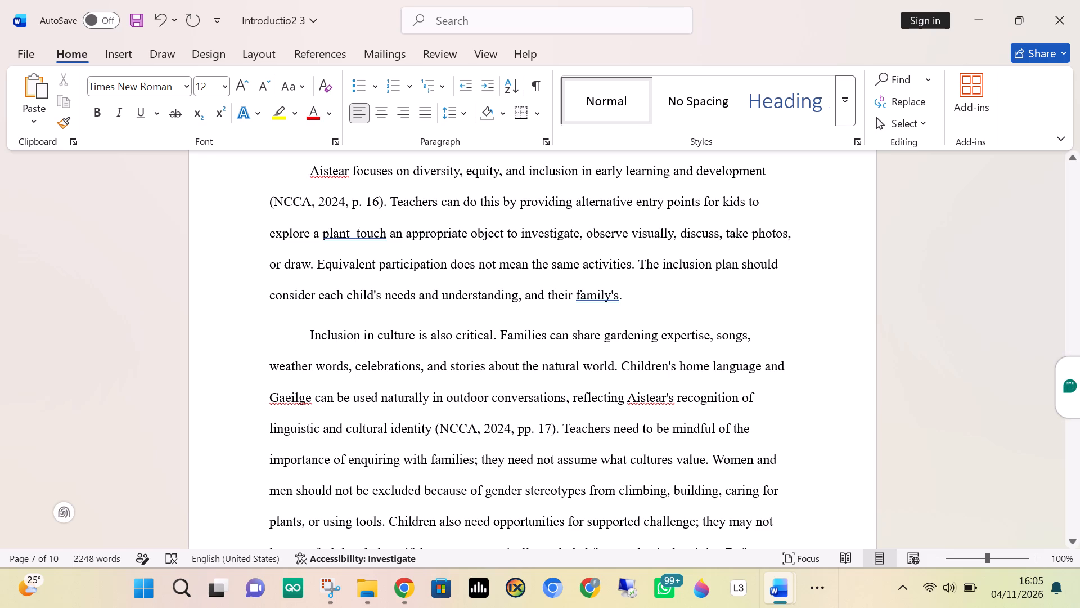
{"action": "left_click", "coordinate": [517, 432]}
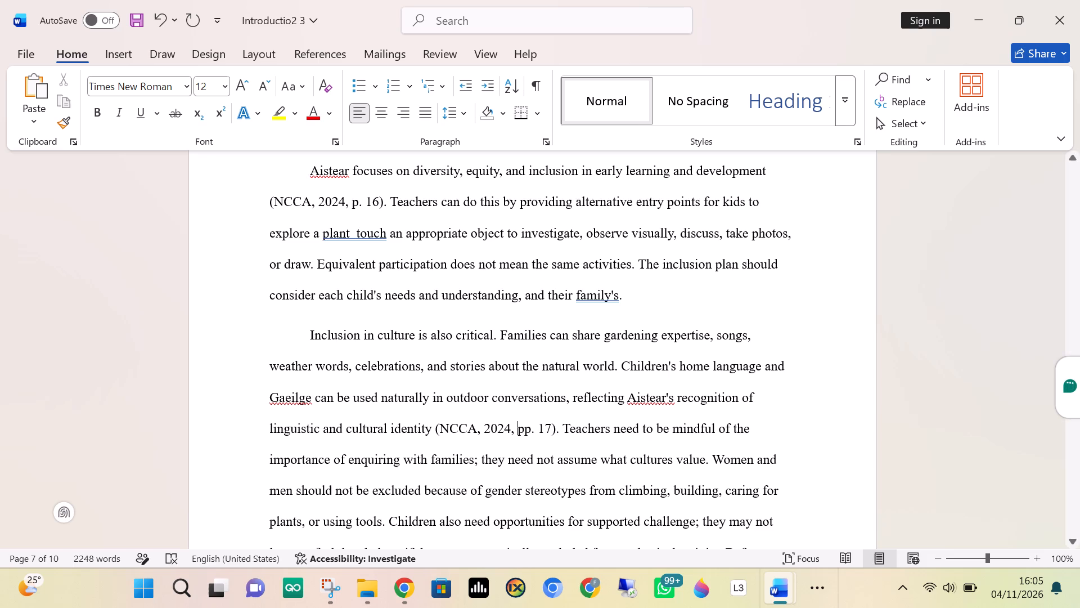
{"action": "left_click", "coordinate": [528, 429]}
{"action": "key", "text": "BackSpace"}
Delete the semicolon after "outdoor access for the day" in the Practical improvements and evaluation paragraph.
{"action": "scroll", "coordinate": [528, 429], "scroll_direction": "down", "scroll_amount": 1}
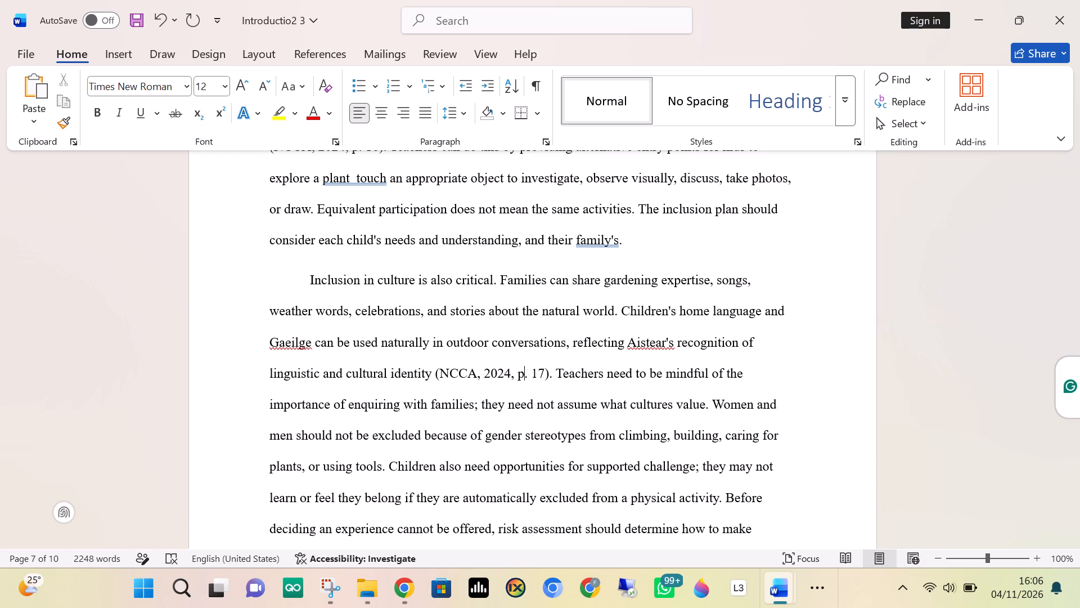
{"action": "scroll", "coordinate": [528, 429], "scroll_direction": "down", "scroll_amount": 2}
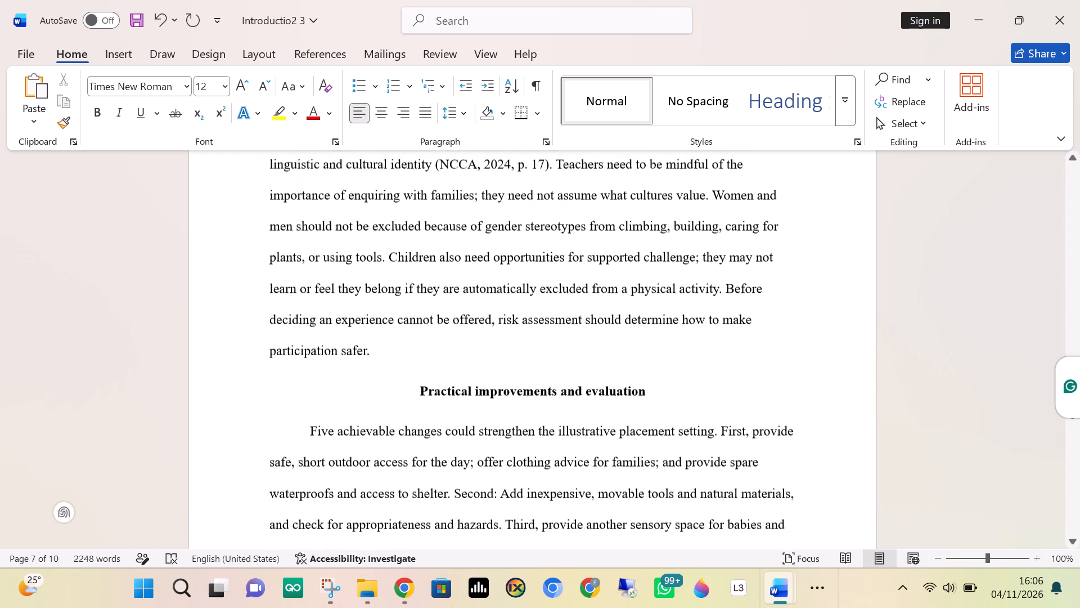
{"action": "scroll", "coordinate": [528, 429], "scroll_direction": "down", "scroll_amount": 1}
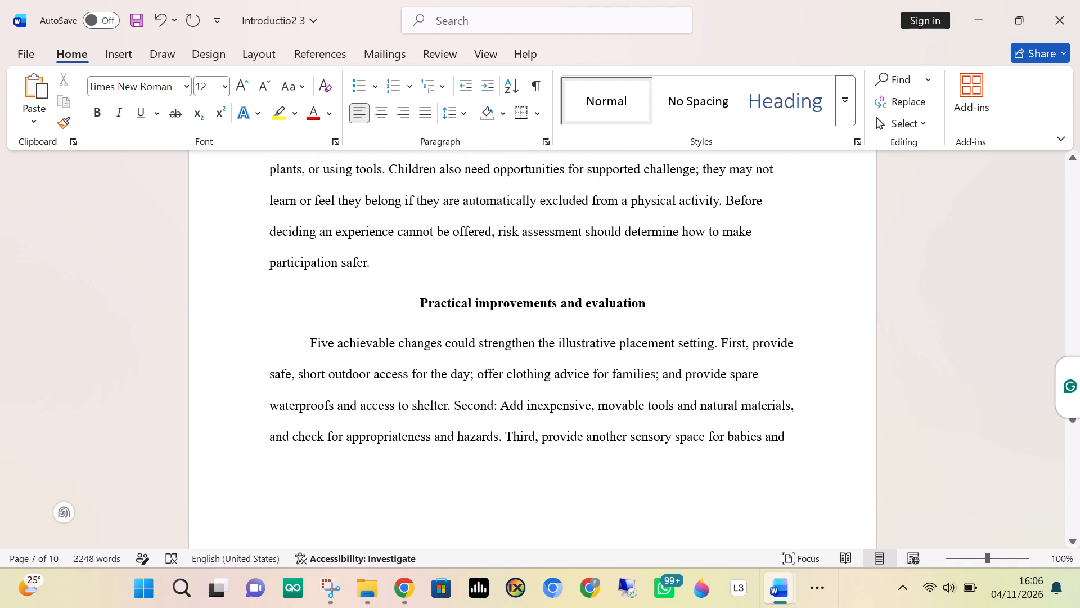
{"action": "left_click", "coordinate": [475, 379]}
{"action": "key", "text": "BackSpace"}
{"action": "scroll", "coordinate": [503, 442], "scroll_direction": "down", "scroll_amount": 1}
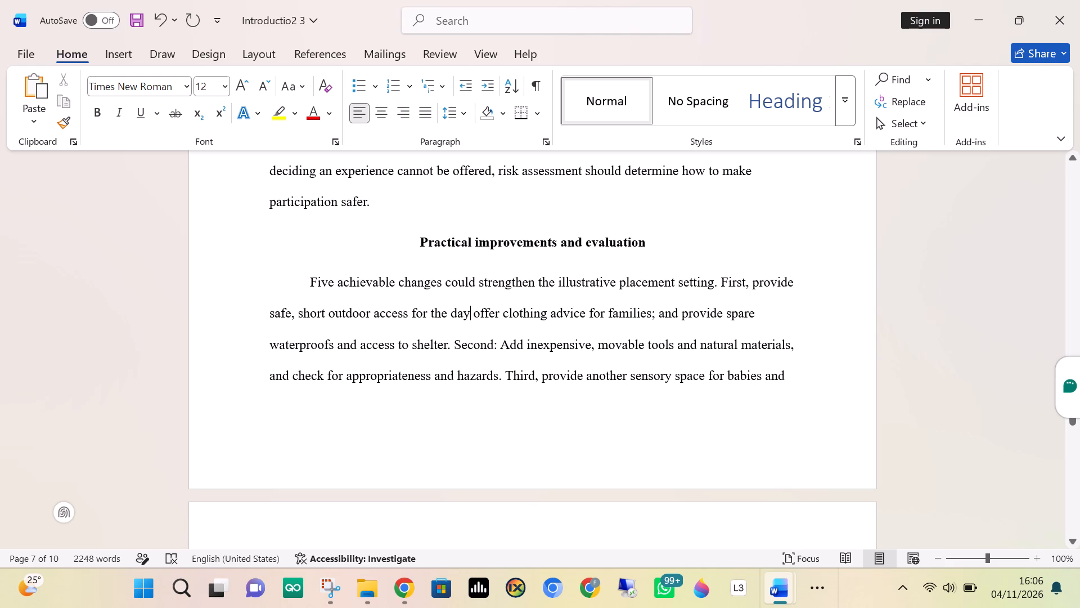
Replace the colon after "Second" with a comma in the Practical improvements and evaluation paragraph.
{"action": "left_click", "coordinate": [500, 341]}
{"action": "key", "text": "BackSpace"}
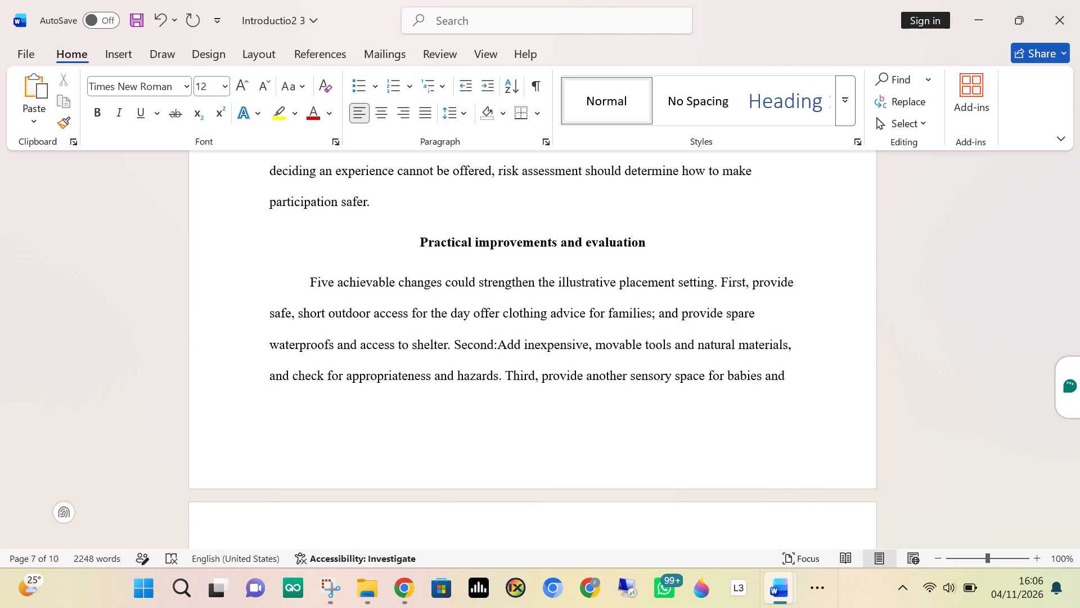
{"action": "key", "text": "BackSpace"}
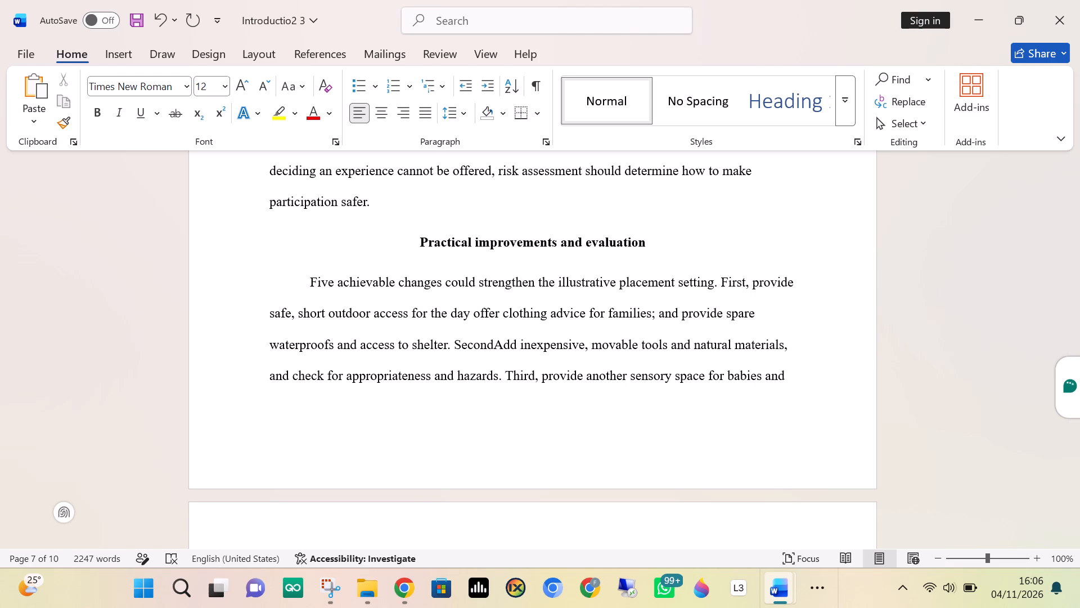
{"action": "type", "text": ","}
{"action": "key", "text": "space"}
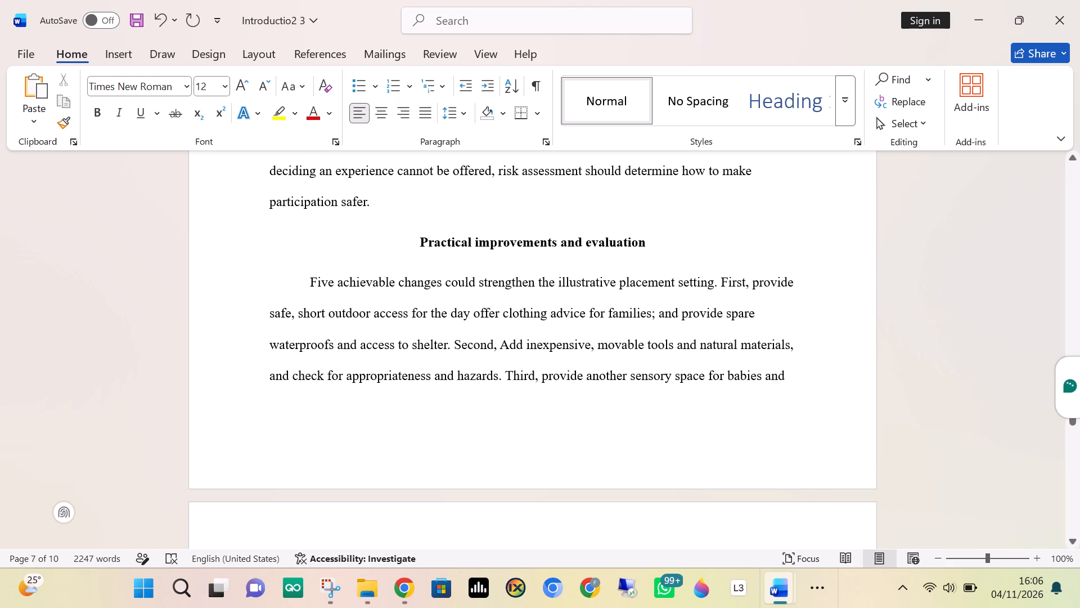
Shorten "and/or" to "and" in the phrase about age and support needs in the implementation paragraph.
{"action": "scroll", "coordinate": [545, 316], "scroll_direction": "down", "scroll_amount": 1}
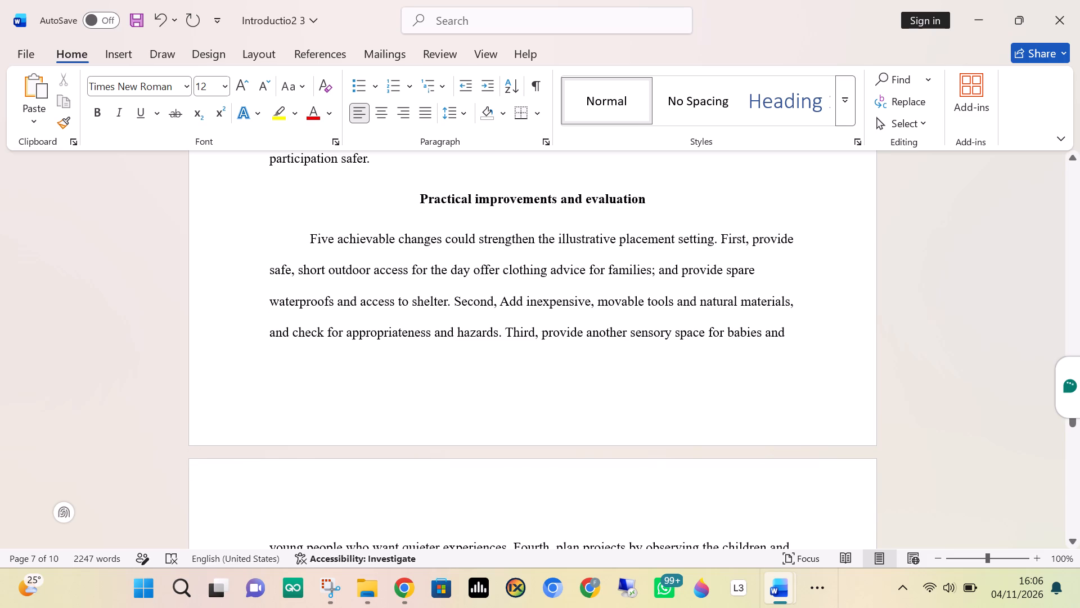
{"action": "scroll", "coordinate": [545, 355], "scroll_direction": "down", "scroll_amount": 2}
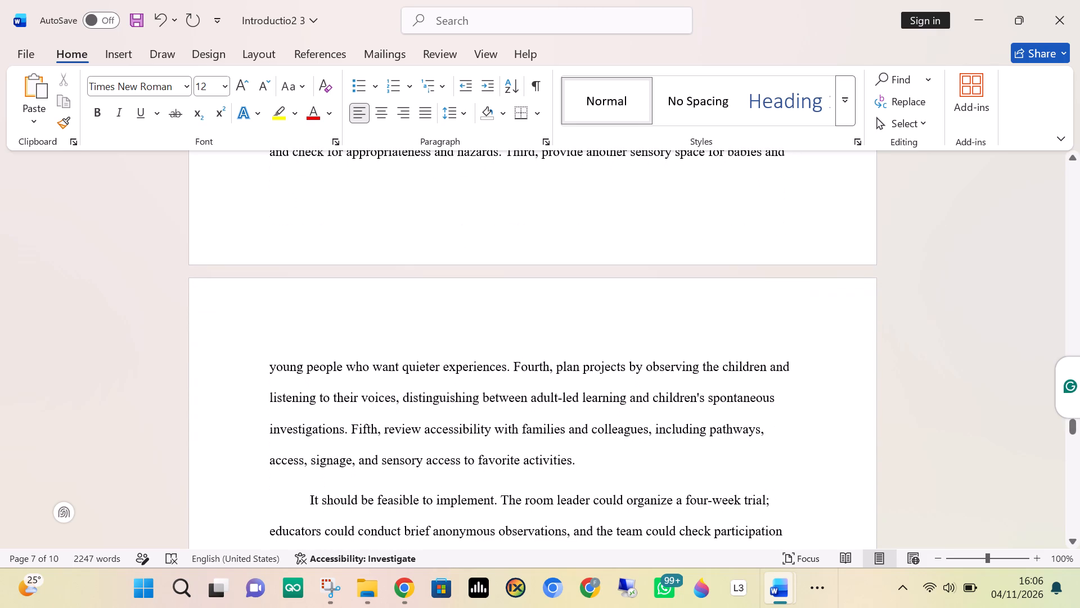
{"action": "scroll", "coordinate": [545, 355], "scroll_direction": "down", "scroll_amount": 2}
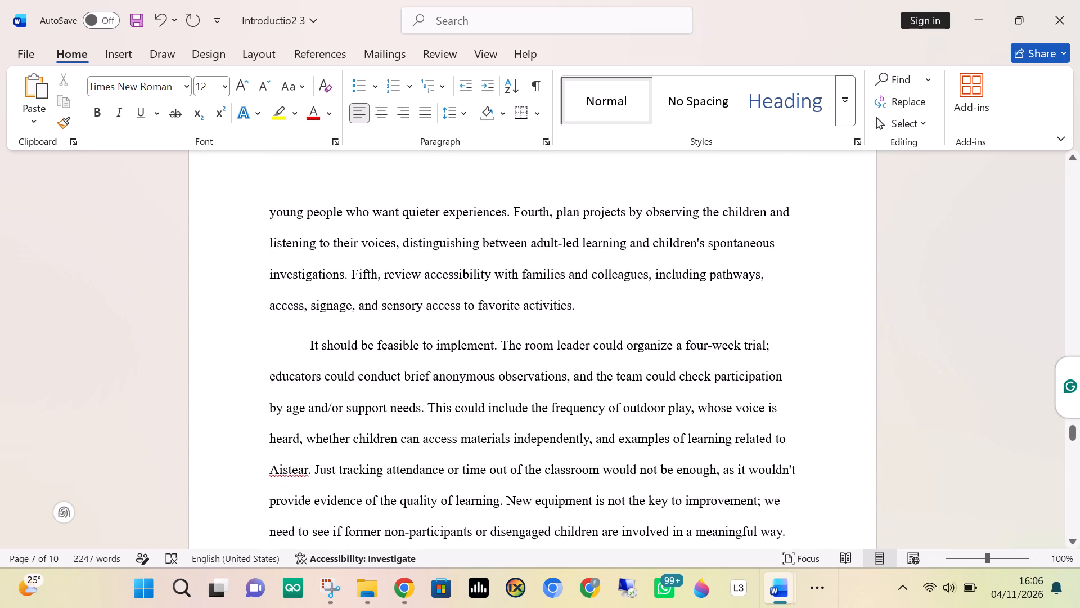
{"action": "left_click", "coordinate": [343, 412]}
{"action": "key", "text": "BackSpace"}
{"action": "key", "text": "BackSpace"}
{"action": "key", "text": "BackSpace"}
Read through the rest of the implementation paragraph, the Conclusion and the closing placement observations note to check for remaining wording and punctuation issues.
{"action": "scroll", "coordinate": [343, 412], "scroll_direction": "down", "scroll_amount": 1}
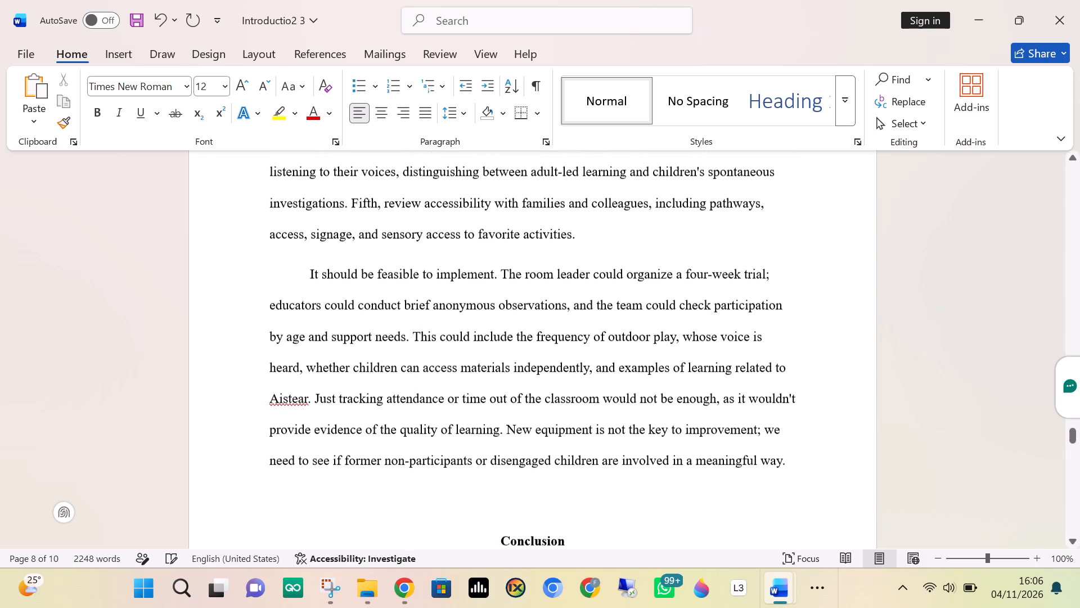
{"action": "scroll", "coordinate": [343, 412], "scroll_direction": "down", "scroll_amount": 2}
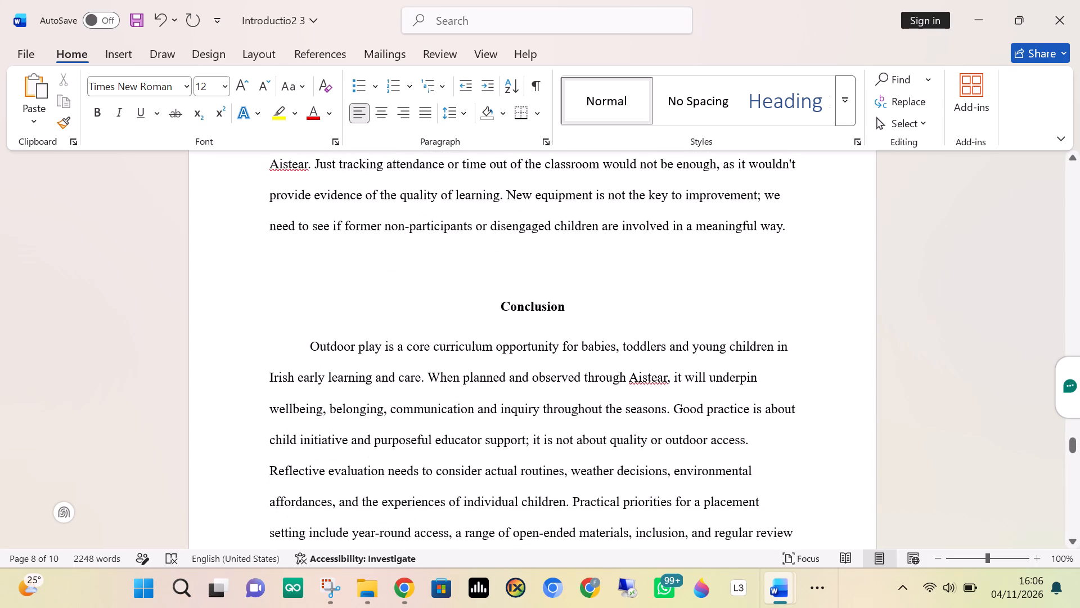
{"action": "scroll", "coordinate": [343, 412], "scroll_direction": "down", "scroll_amount": 3}
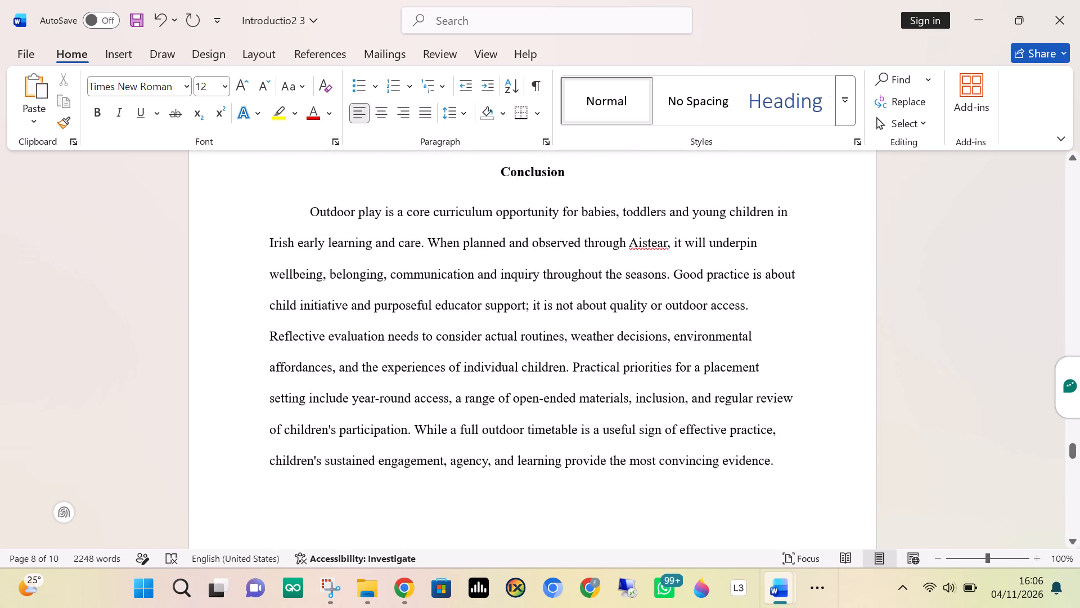
{"action": "scroll", "coordinate": [343, 412], "scroll_direction": "down", "scroll_amount": 4}
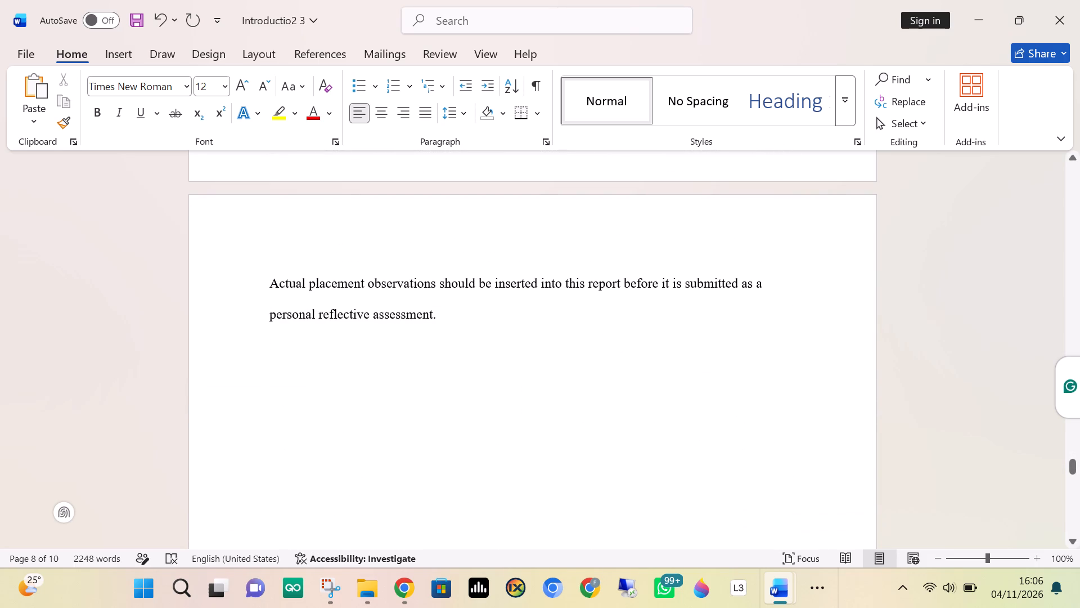
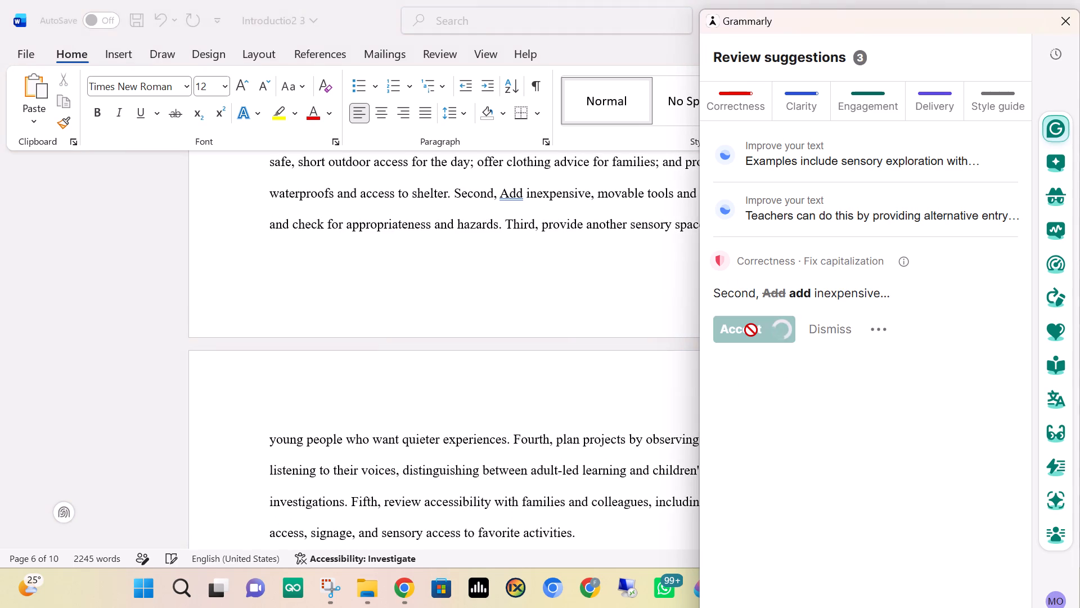
Accept the remaining Grammarly rewrites for the sentence on alternative plant-exploration entry points and the sentence on sensory exploration examples, and close the review.
{"action": "left_click", "coordinate": [751, 330]}
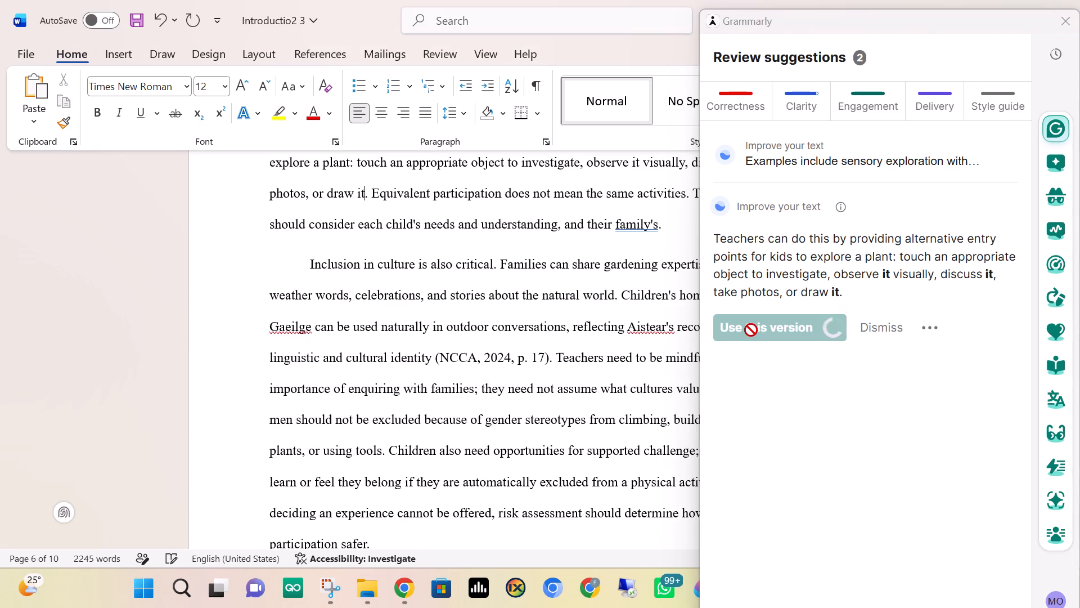
{"action": "left_click", "coordinate": [749, 280]}
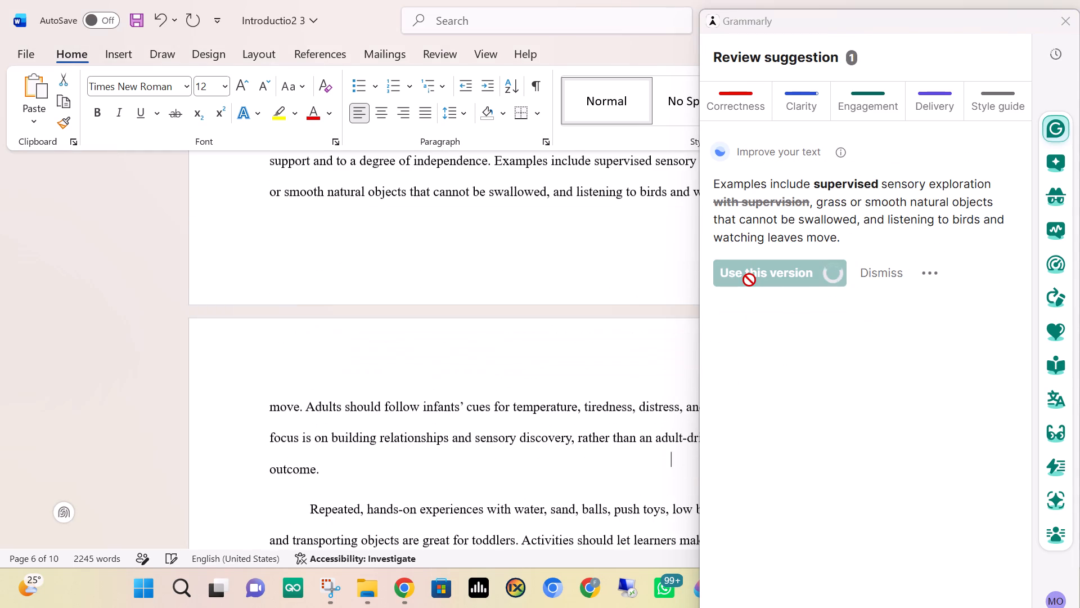
{"action": "left_click", "coordinate": [1061, 16]}
Save the corrected outdoor play essay.
{"action": "scroll", "coordinate": [587, 353], "scroll_direction": "up", "scroll_amount": 11}
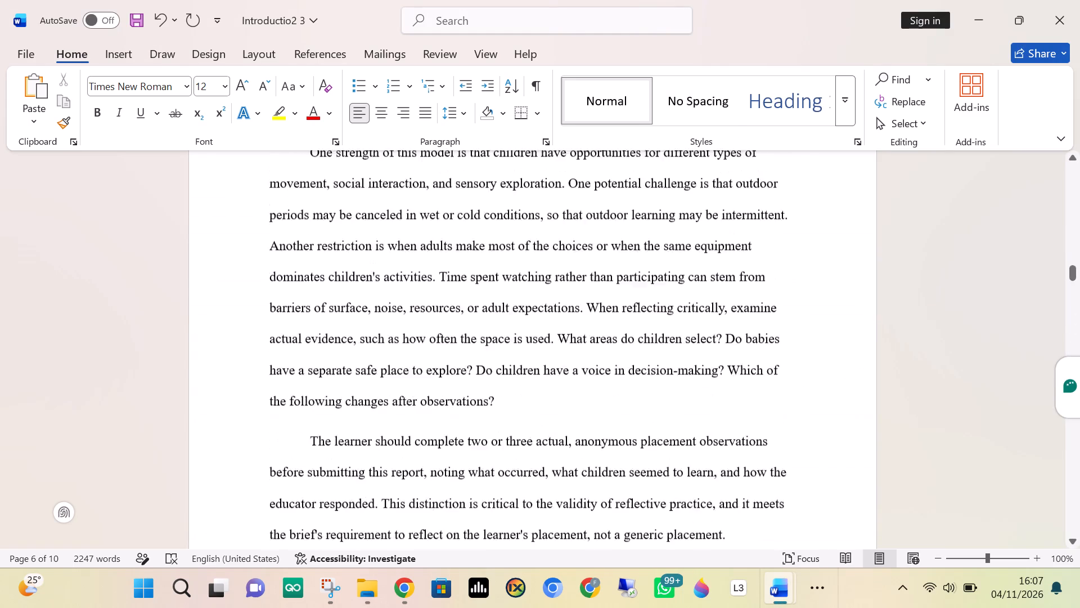
{"action": "scroll", "coordinate": [587, 353], "scroll_direction": "up", "scroll_amount": 6}
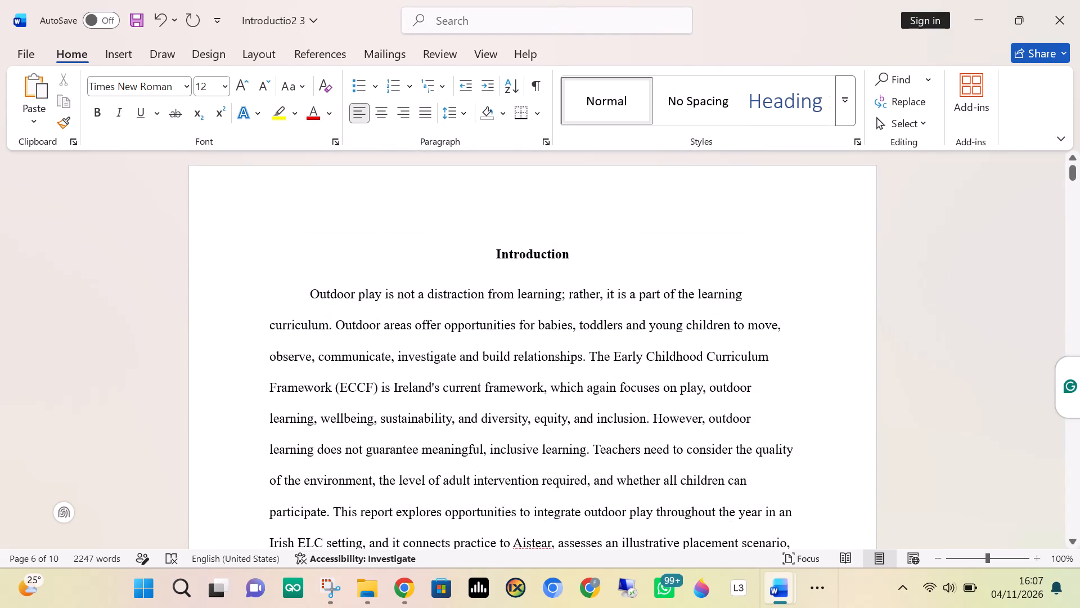
{"action": "scroll", "coordinate": [587, 353], "scroll_direction": "down", "scroll_amount": 14}
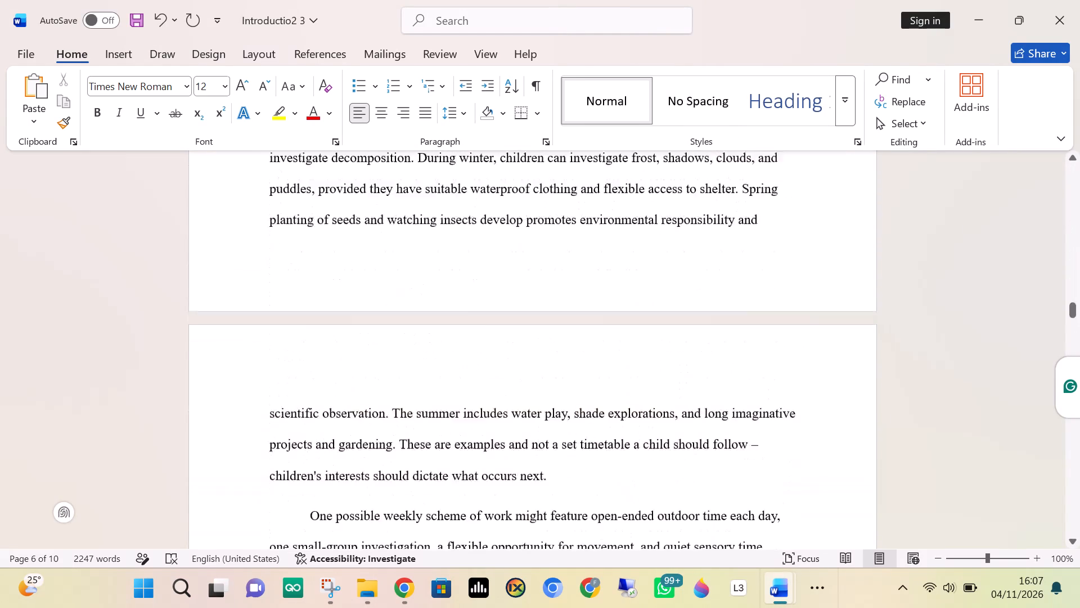
{"action": "key", "text": "ctrl+s"}
{"action": "key", "text": "ctrl+s"}
{"action": "key", "text": "ctrl+s"}
{"action": "key", "text": "ctrl+s"}
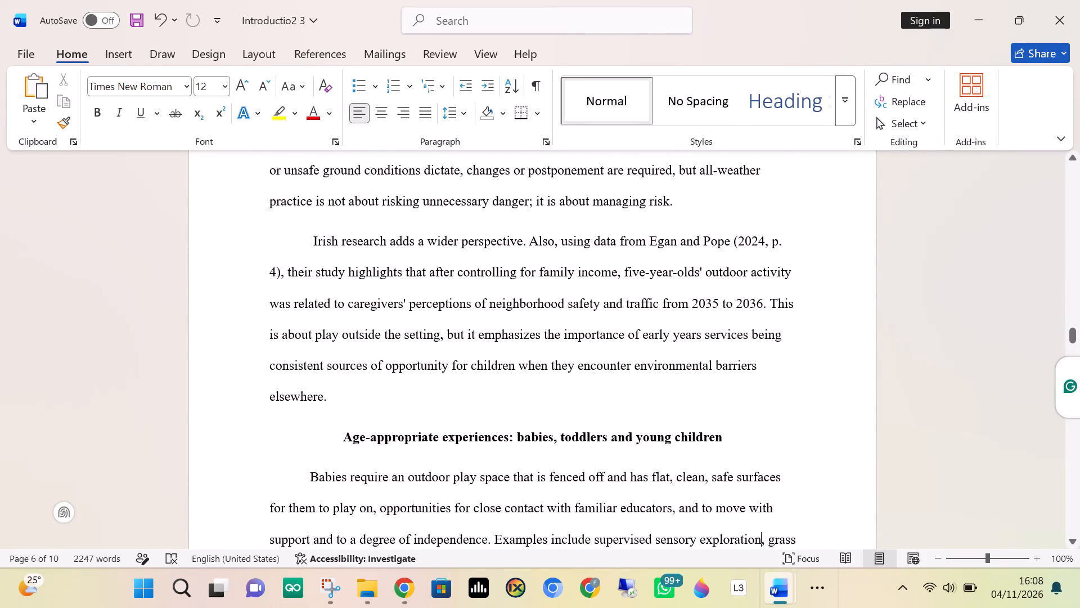